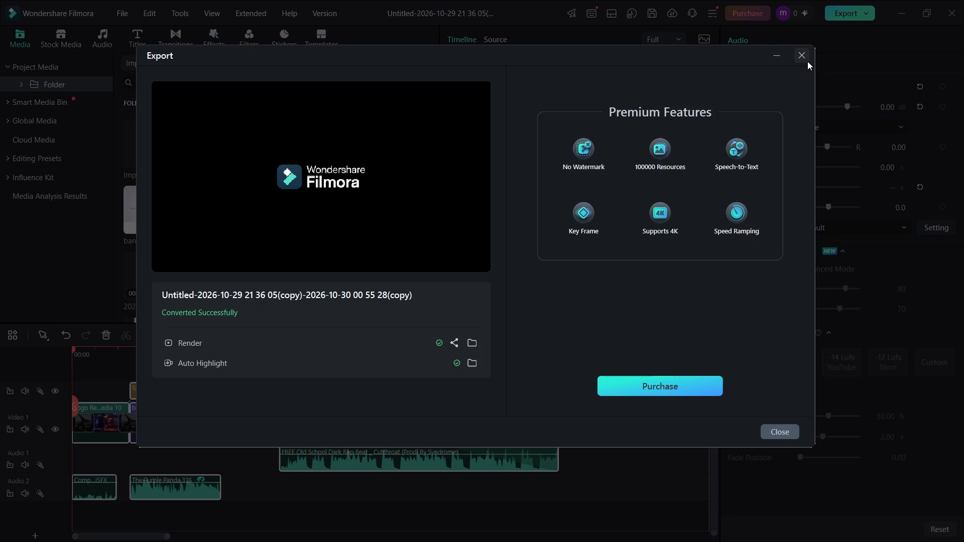
Close the finished export window and close the video project, saving its changes.
{"action": "left_click", "coordinate": [781, 439]}
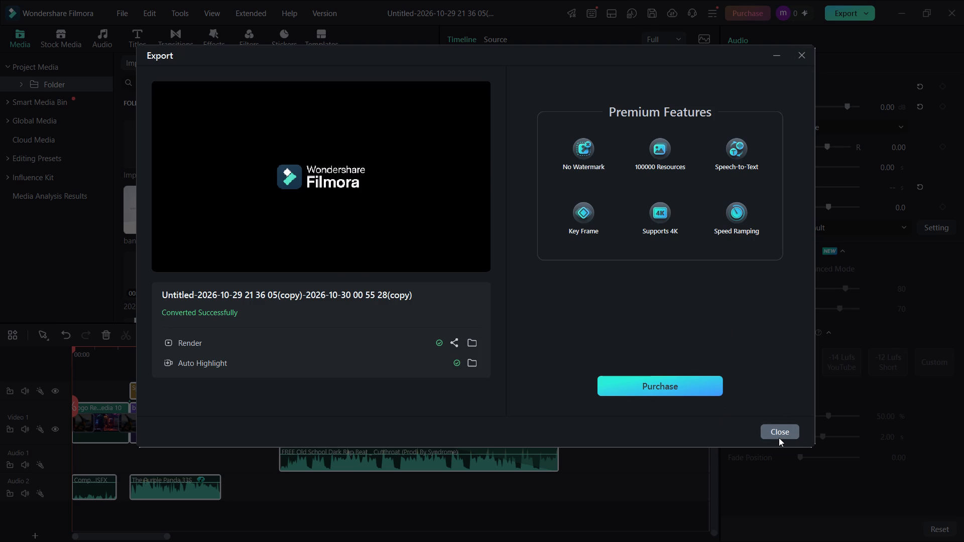
{"action": "left_click", "coordinate": [778, 435]}
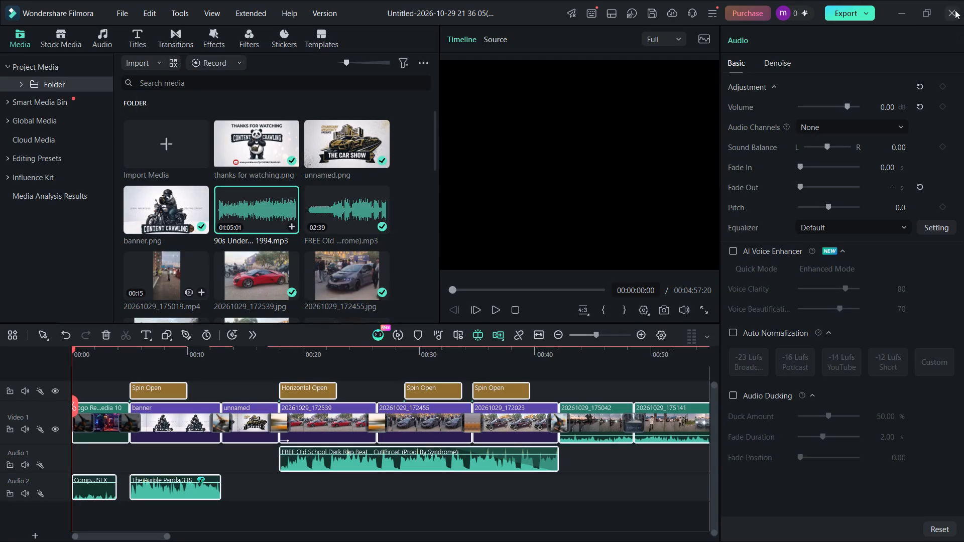
{"action": "left_click", "coordinate": [953, 22]}
{"action": "left_click", "coordinate": [952, 19]}
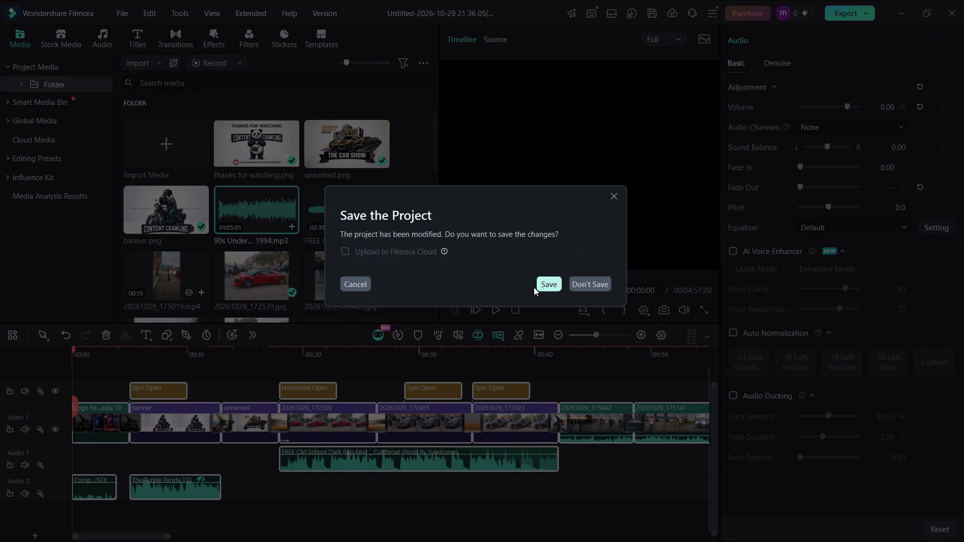
{"action": "left_click", "coordinate": [555, 279]}
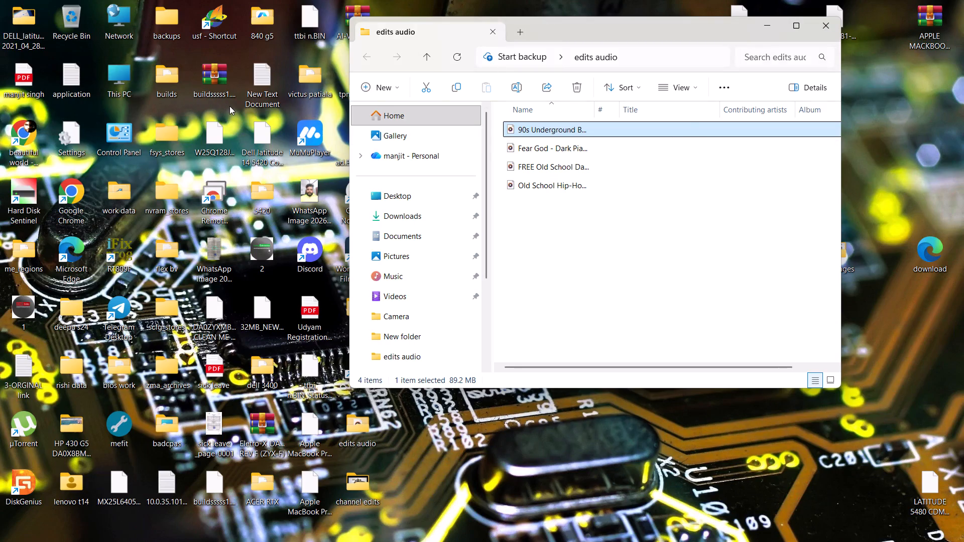
Dismiss the promotional offer and close the Filmora start window.
{"action": "left_click", "coordinate": [159, 403]}
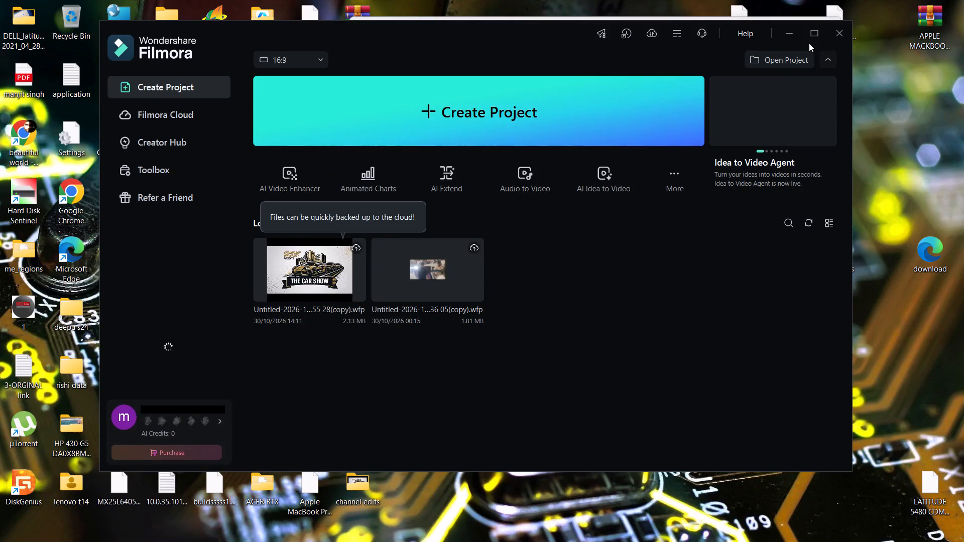
{"action": "left_click", "coordinate": [834, 37]}
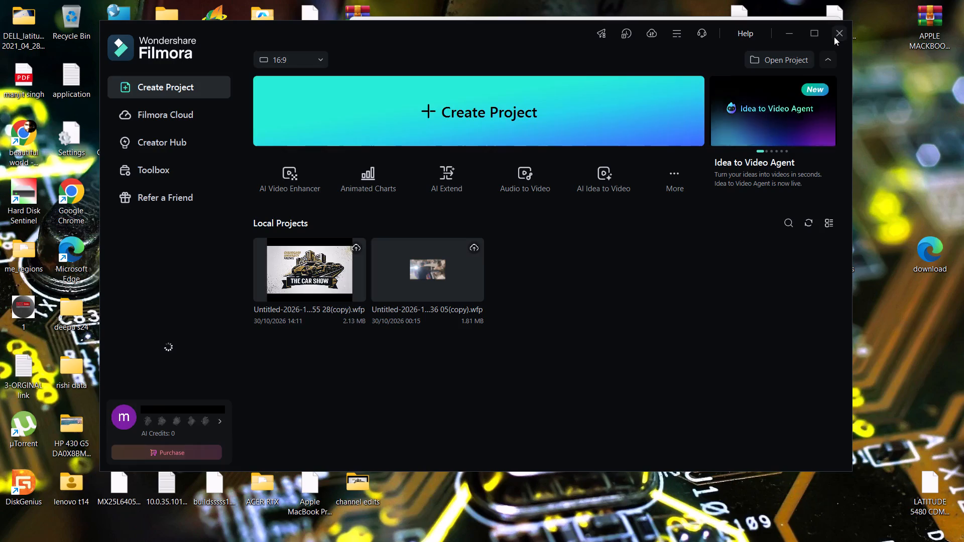
{"action": "left_click", "coordinate": [838, 35]}
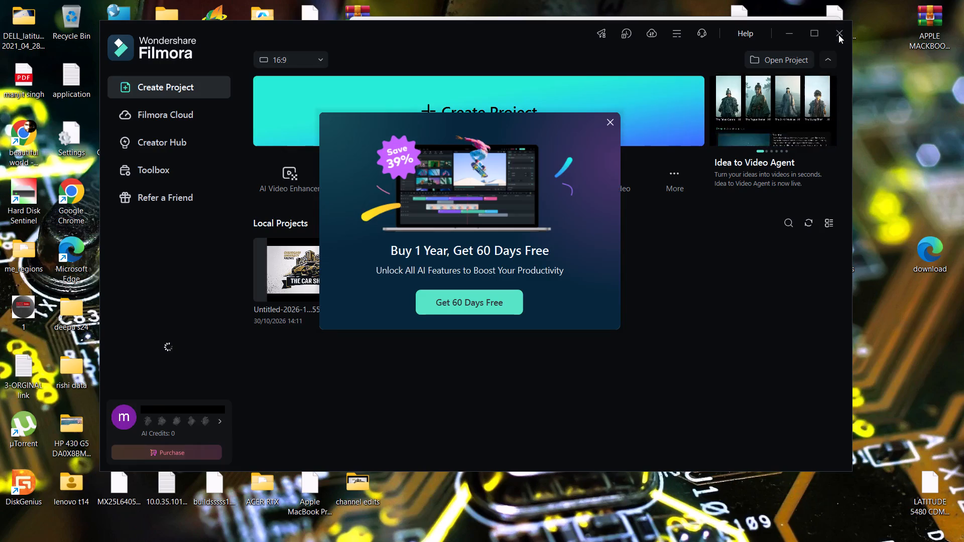
{"action": "left_click", "coordinate": [610, 120]}
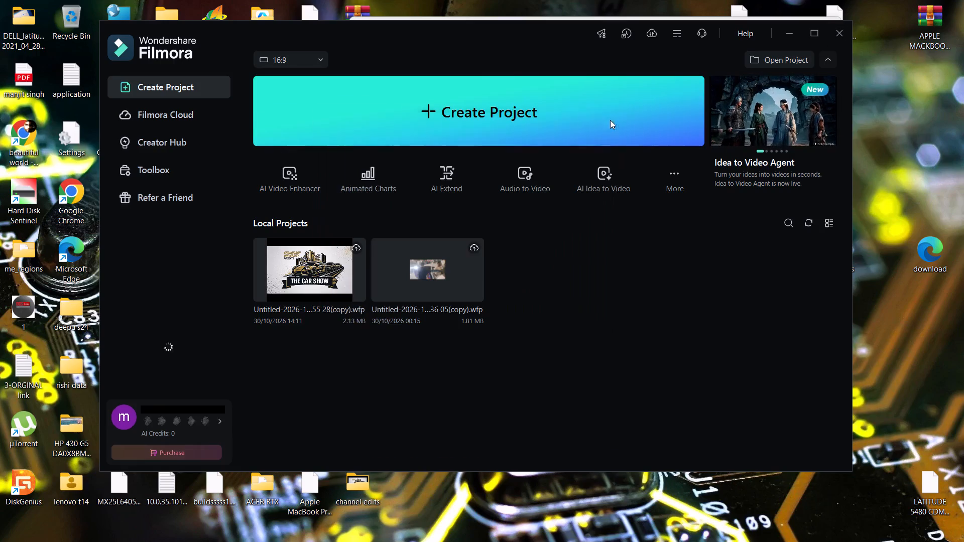
{"action": "left_click", "coordinate": [840, 31]}
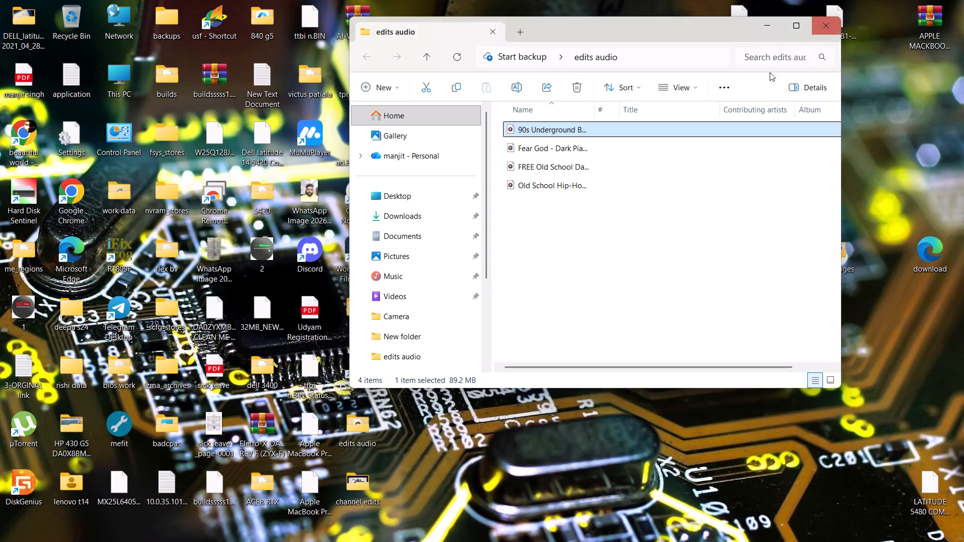
Open the channel edits folder on the desktop, play the exported highlight MP4 to check it, and close the player.
{"action": "left_click", "coordinate": [261, 195]}
{"action": "key", "text": "c"}
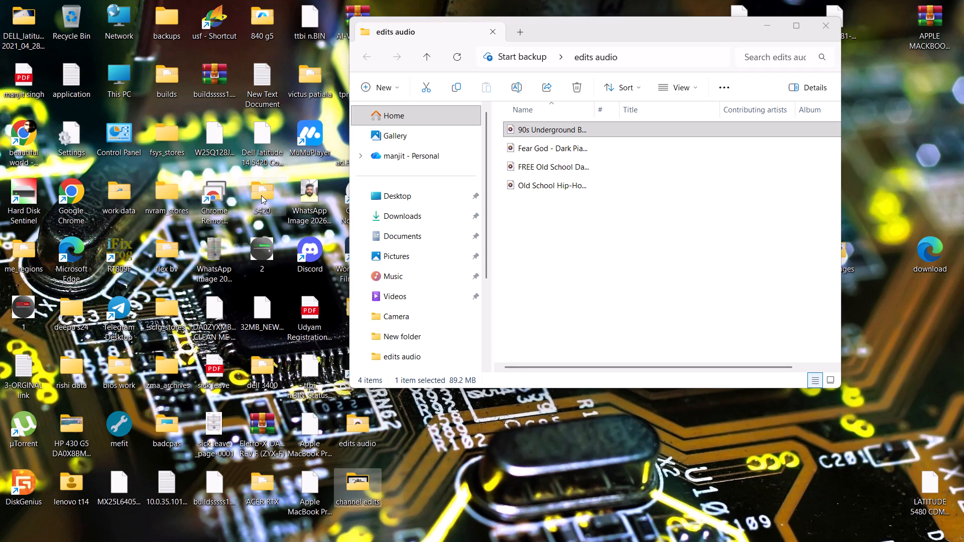
{"action": "double_click", "coordinate": [348, 500]}
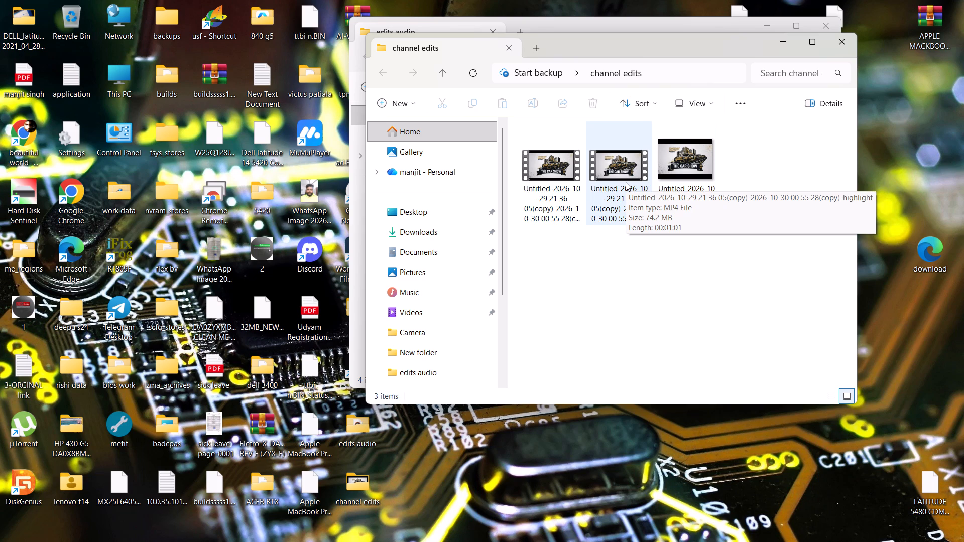
{"action": "double_click", "coordinate": [615, 179]}
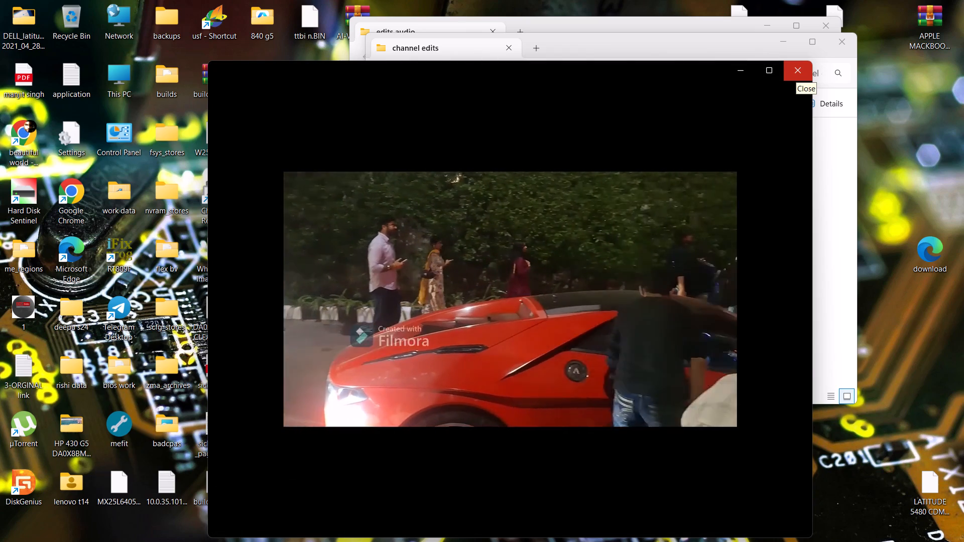
{"action": "key", "text": "space"}
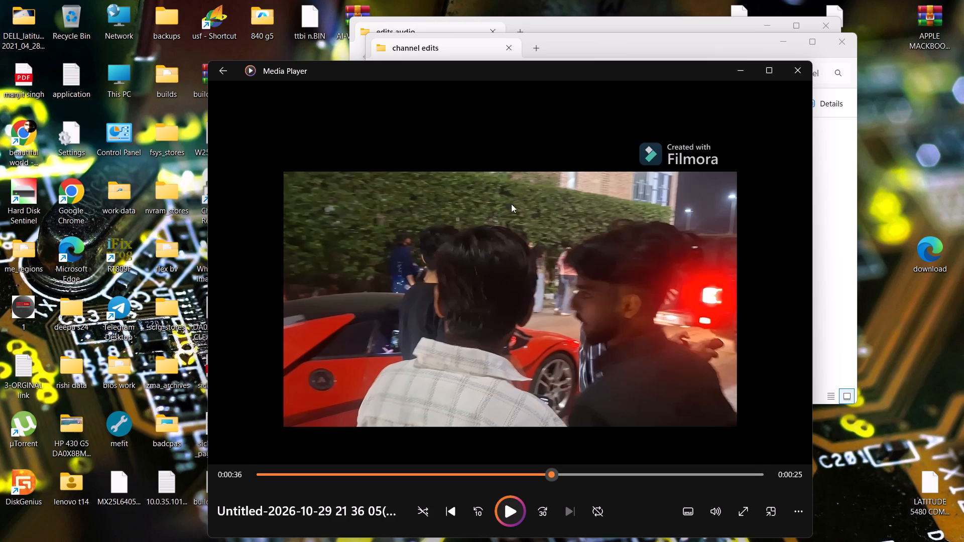
{"action": "left_click", "coordinate": [503, 510]}
{"action": "left_click", "coordinate": [514, 505]}
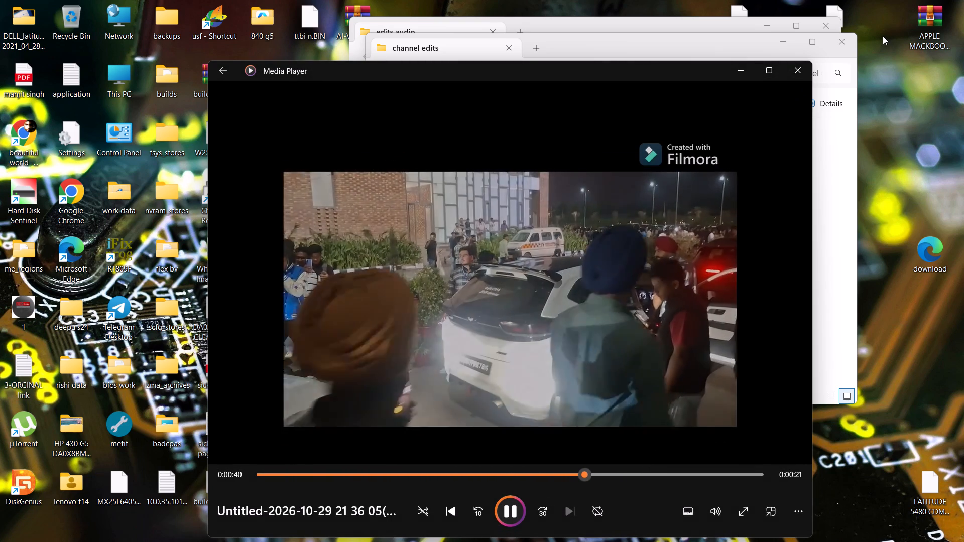
{"action": "left_click", "coordinate": [794, 75]}
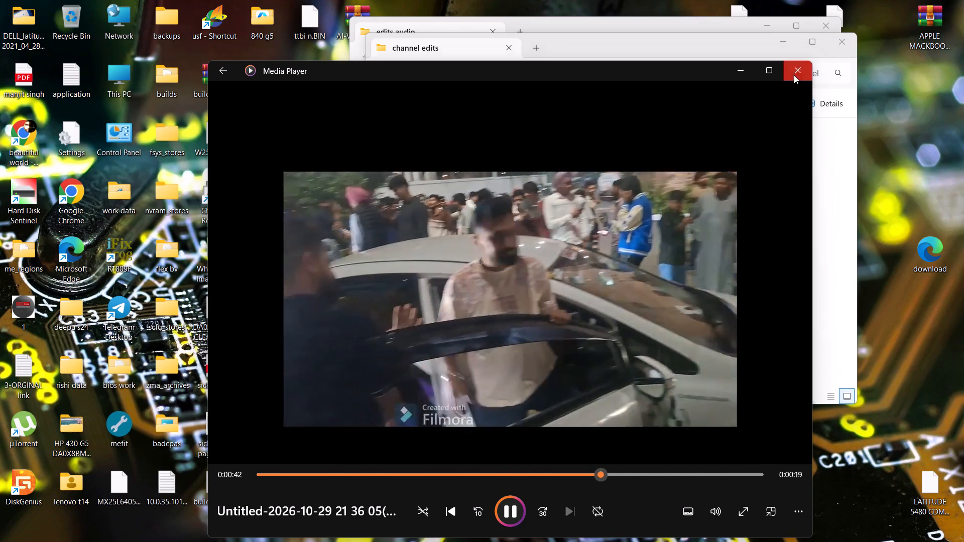
Play the full-length exported video from the channel edits folder and pause it about 9 seconds in.
{"action": "double_click", "coordinate": [537, 156]}
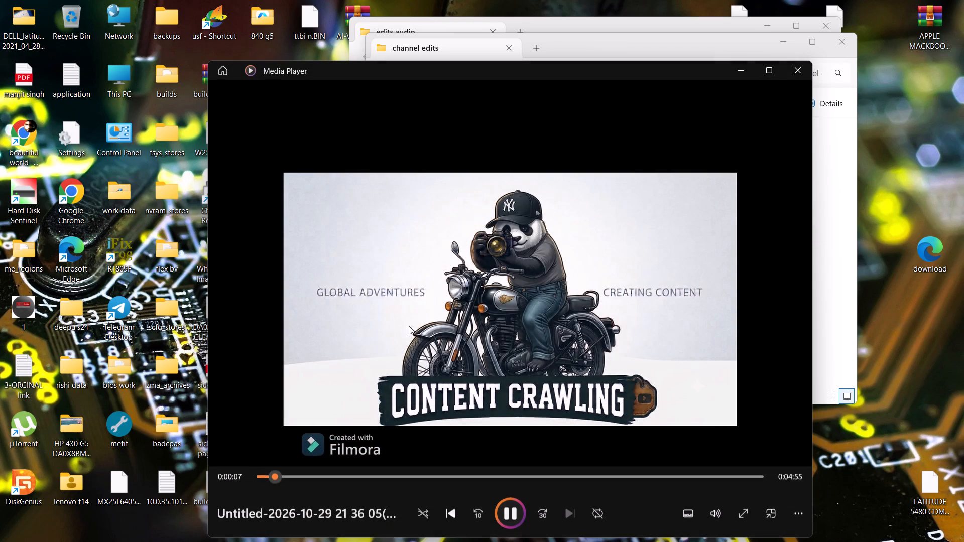
{"action": "left_click", "coordinate": [505, 513]}
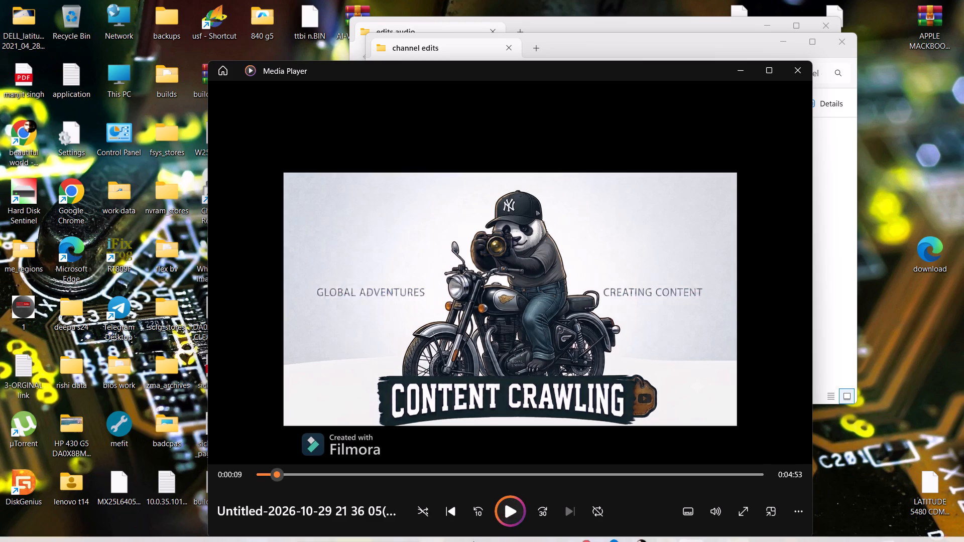
Switch to Chrome and replace the "content crawler" Google search with "remove water mark from any video".
{"action": "left_click", "coordinate": [662, 522]}
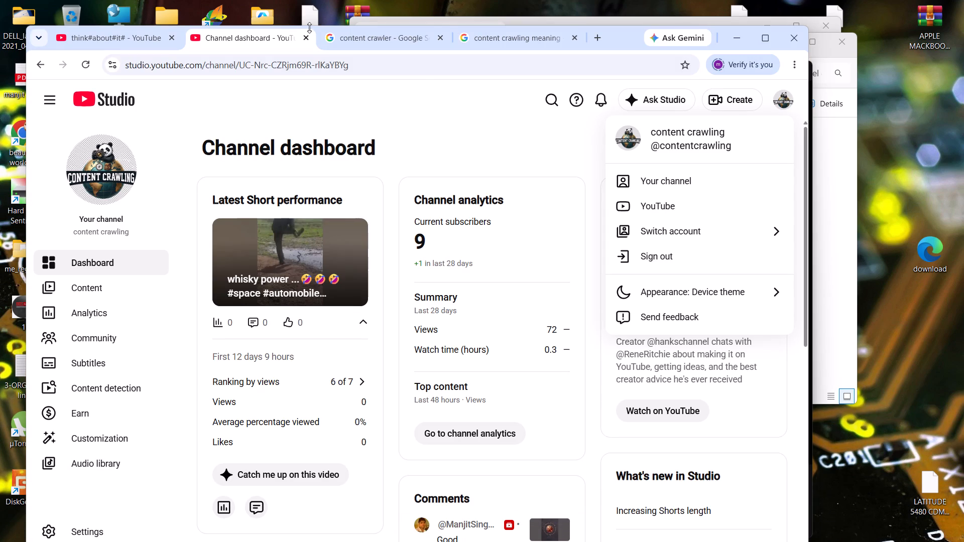
{"action": "left_click", "coordinate": [414, 46]}
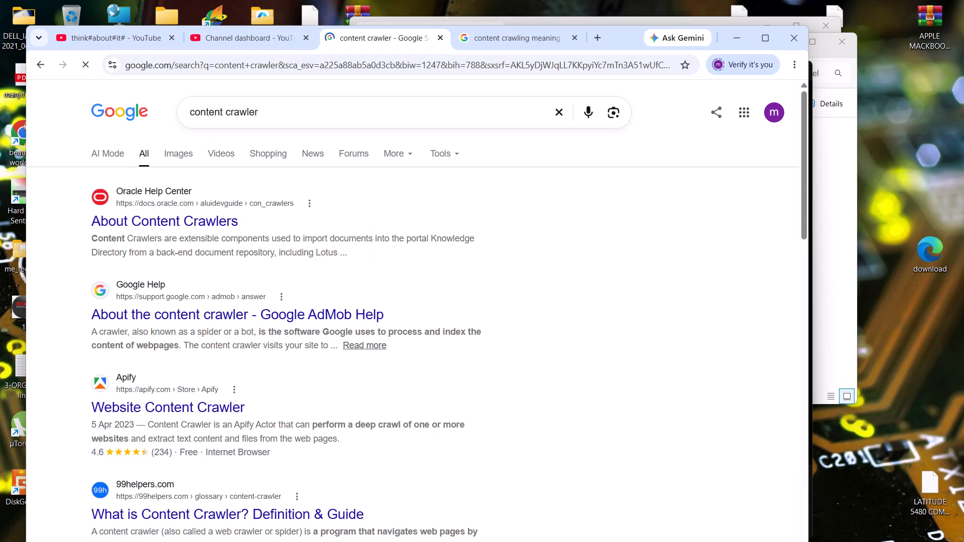
{"action": "left_click_drag", "start_coordinate": [440, 121], "coordinate": [12, 36]}
{"action": "key", "text": "r"}
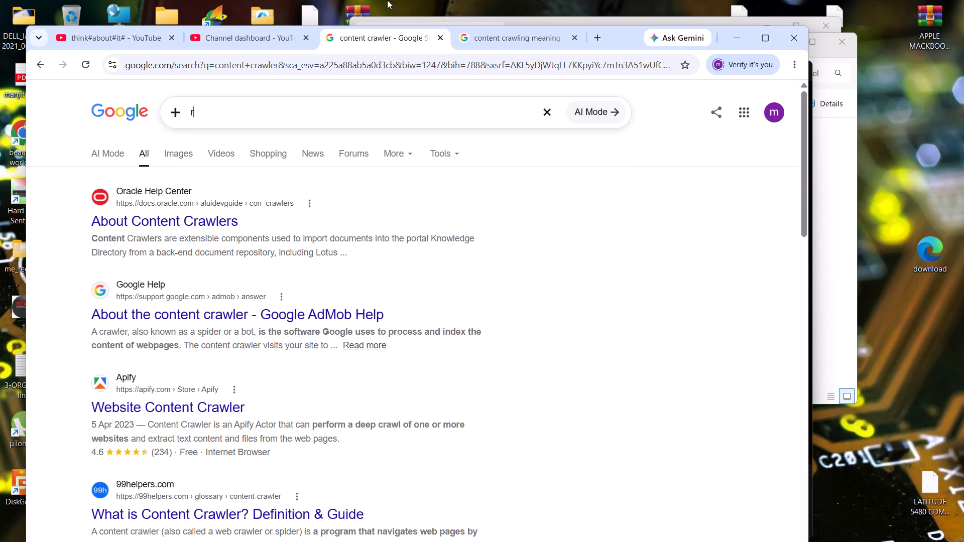
{"action": "type", "text": "em"}
{"action": "type", "text": "ove water mark from any video"}
{"action": "key", "text": "Return"}
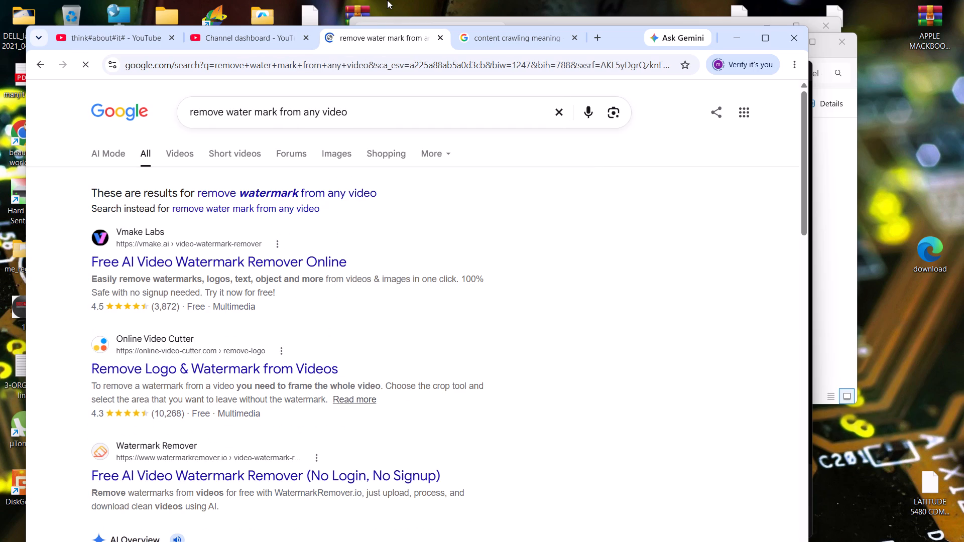
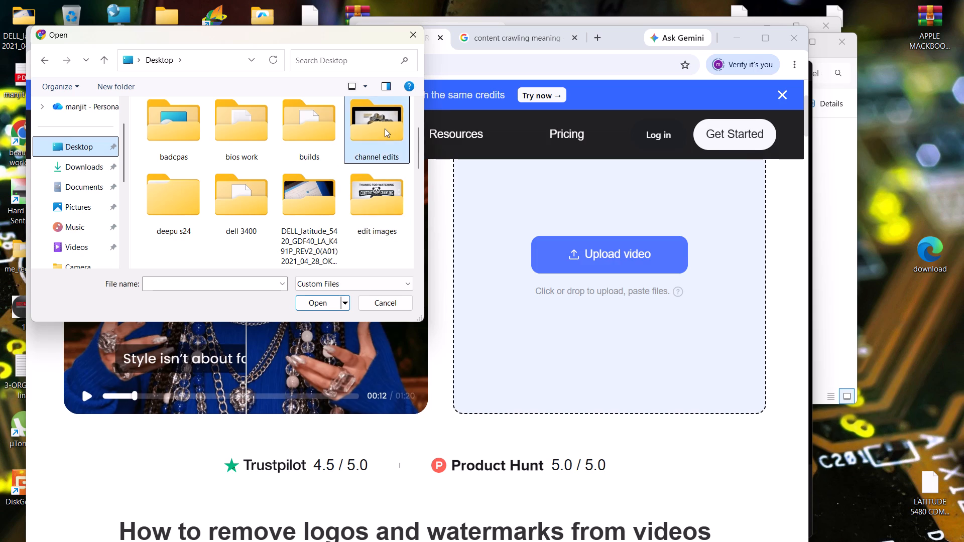
Select the first video in the channel edits folder, view its general file properties to check its size, and close them.
{"action": "left_click", "coordinate": [173, 147]}
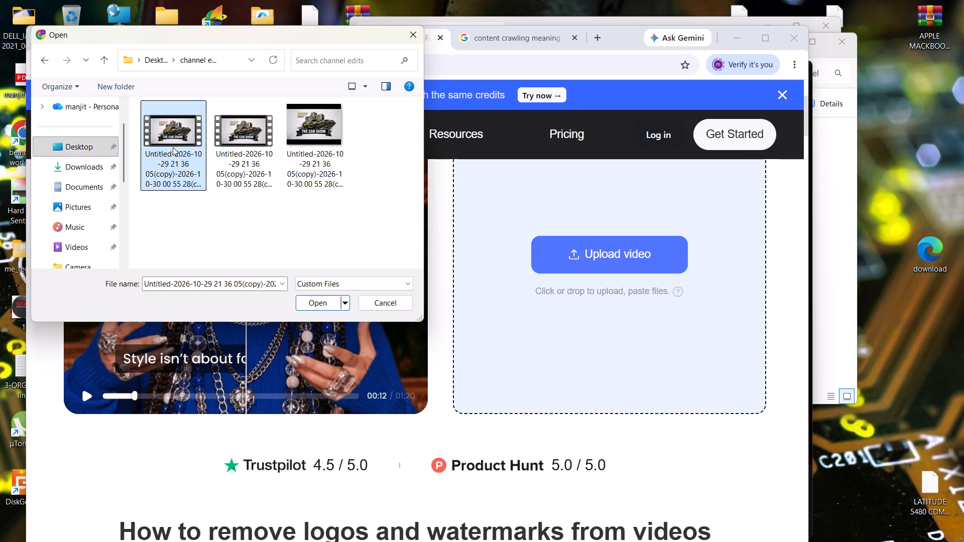
{"action": "right_click", "coordinate": [173, 144]}
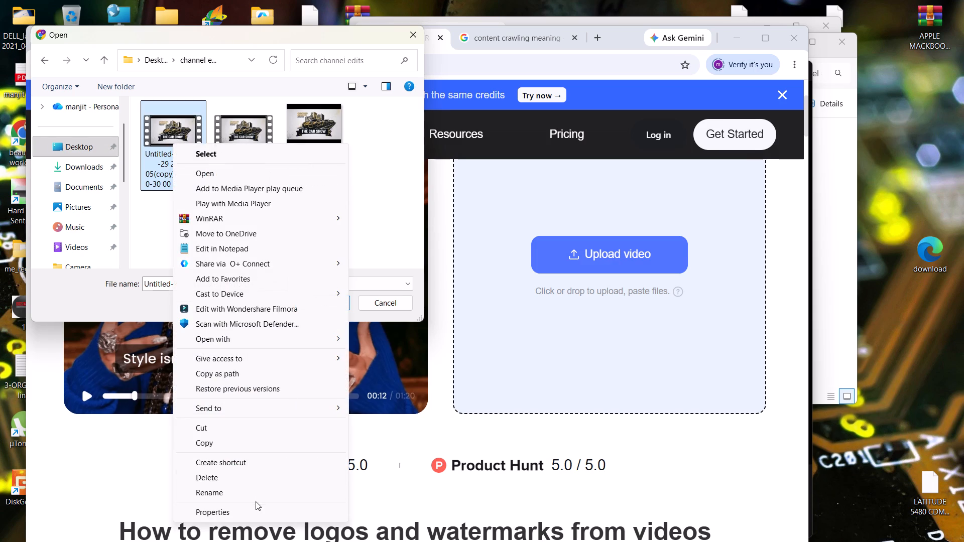
{"action": "left_click", "coordinate": [255, 517]}
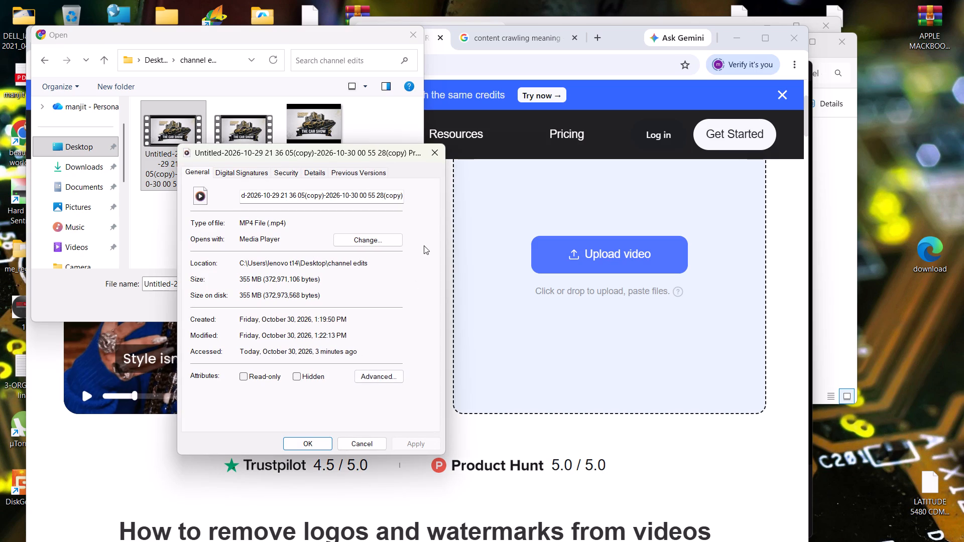
{"action": "left_click", "coordinate": [444, 153]}
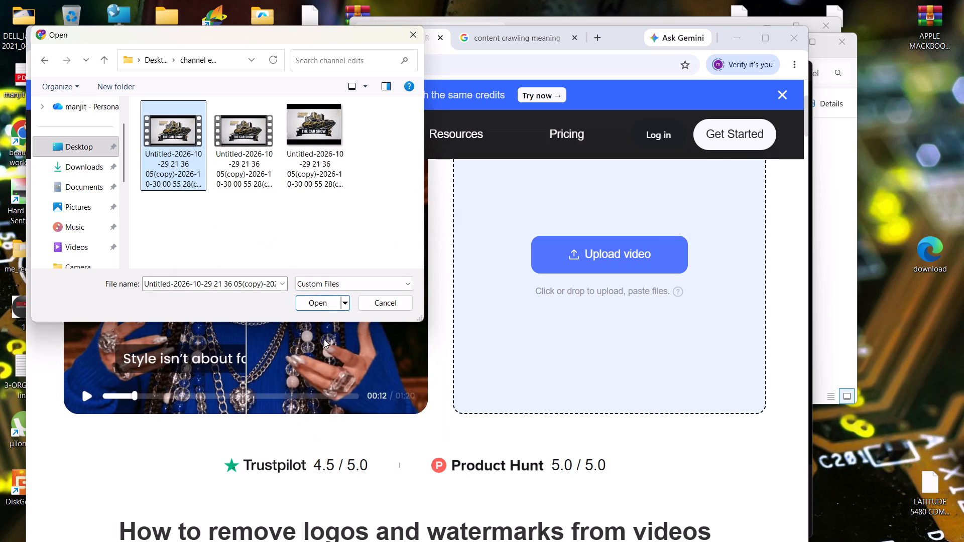
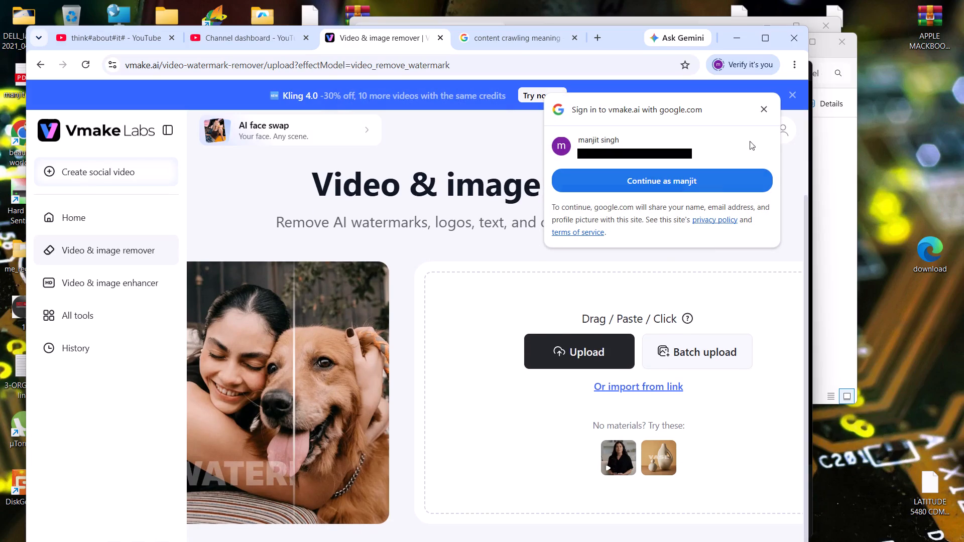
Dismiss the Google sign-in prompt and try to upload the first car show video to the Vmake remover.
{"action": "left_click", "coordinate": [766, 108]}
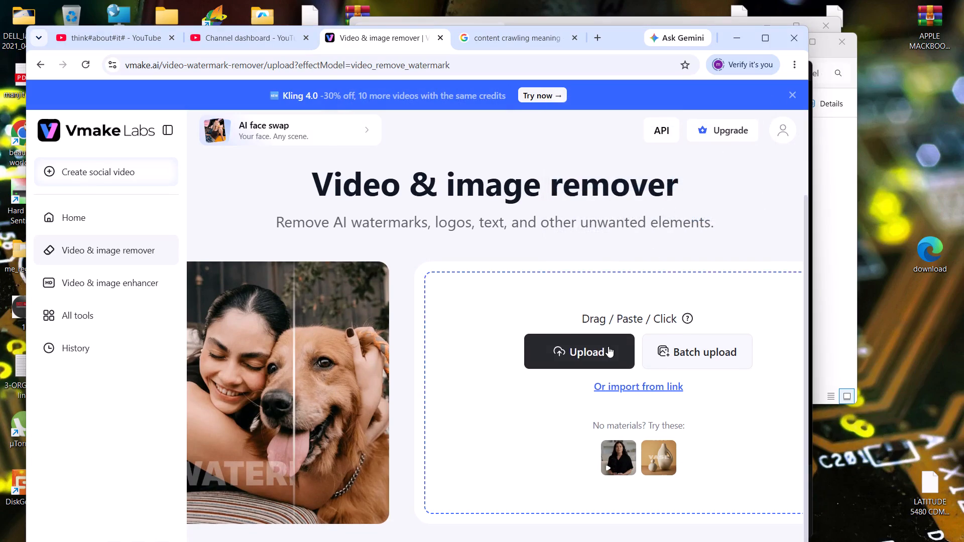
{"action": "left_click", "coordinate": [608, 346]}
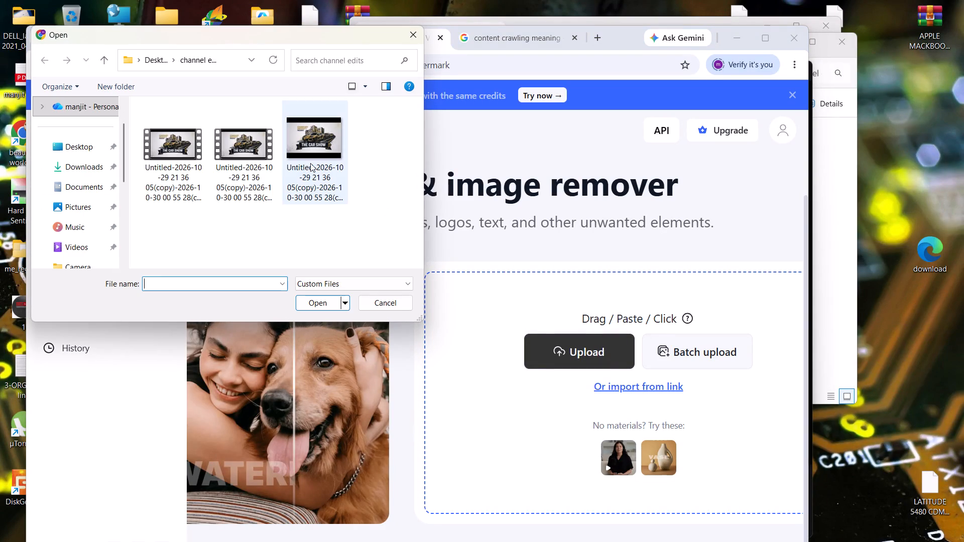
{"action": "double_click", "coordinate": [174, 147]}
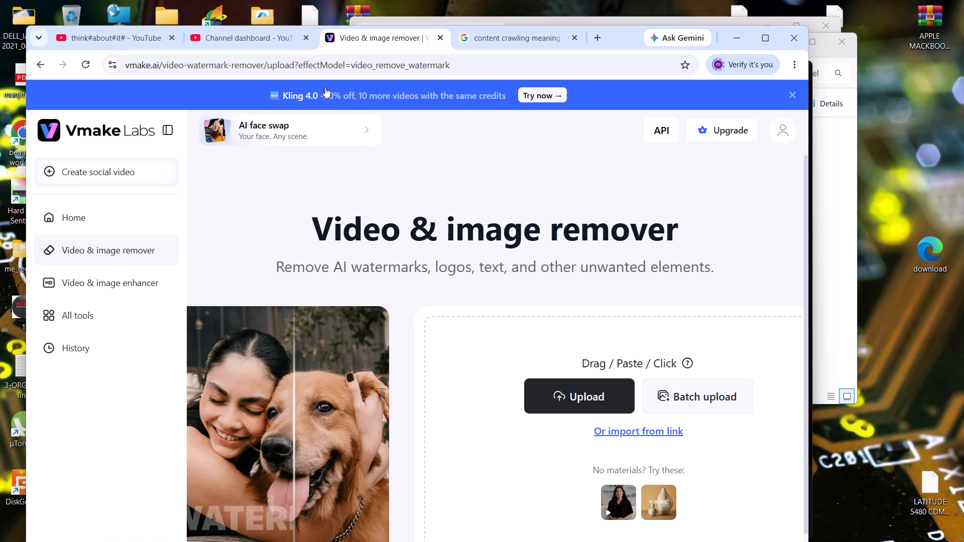
Minimize the browser and close the media player window behind it.
{"action": "left_click", "coordinate": [728, 36]}
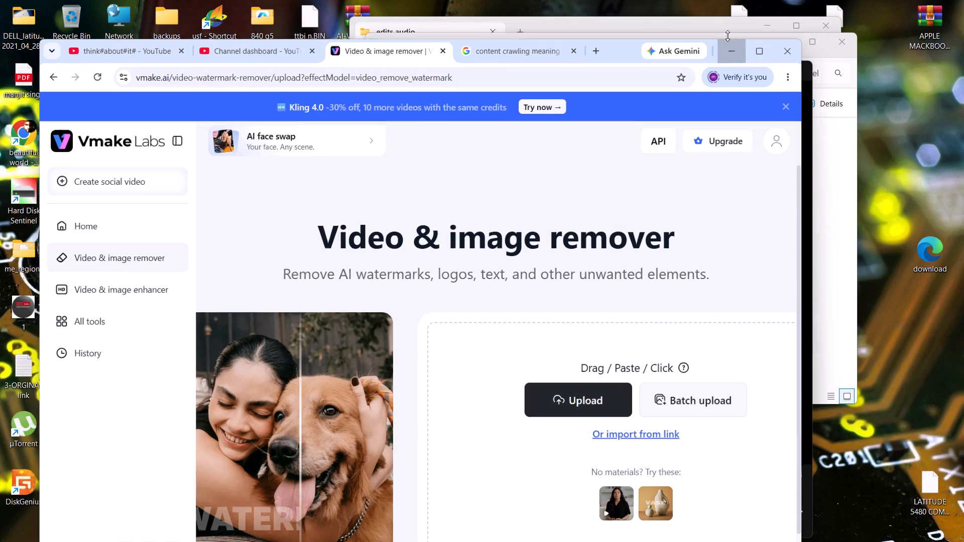
{"action": "left_click", "coordinate": [789, 74]}
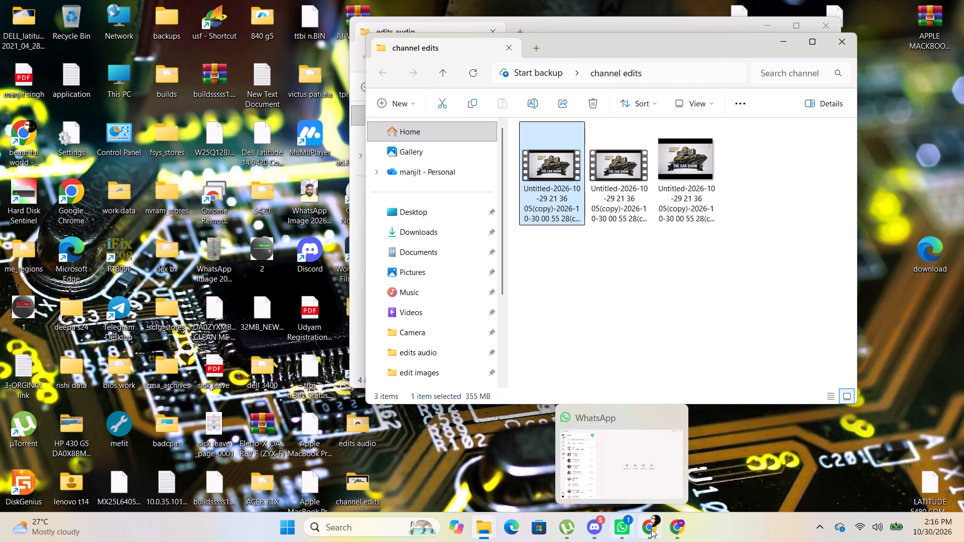
Return to the Vmake remover and upload the second car show video from the channel edits folder.
{"action": "left_click", "coordinate": [678, 525]}
{"action": "left_click", "coordinate": [589, 395]}
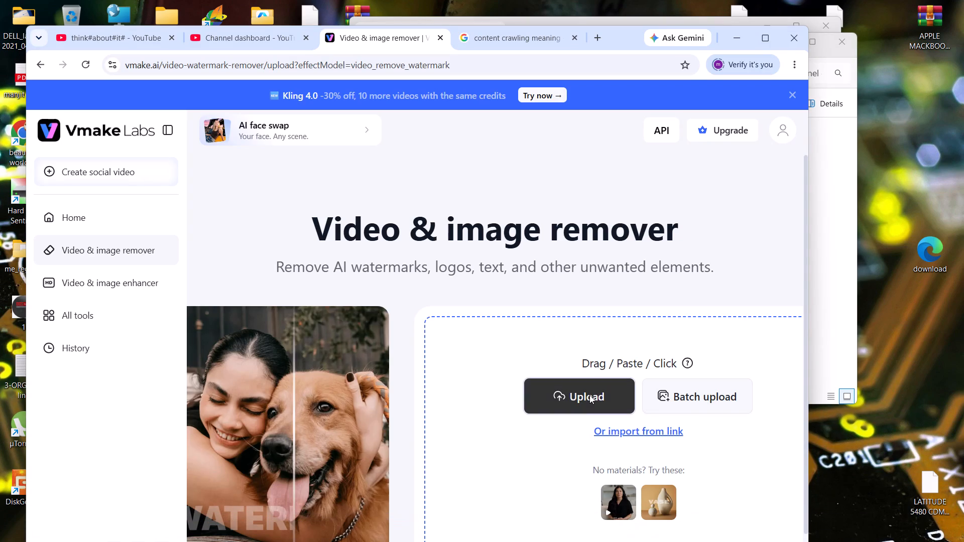
{"action": "double_click", "coordinate": [270, 131]}
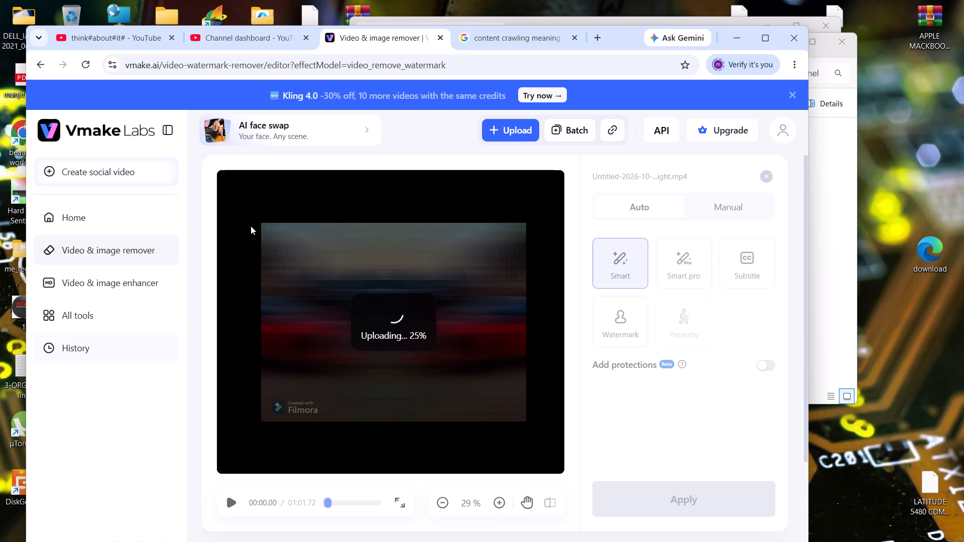
Look through the content crawling channel's content list in YouTube Studio and its public channel page.
{"action": "left_click", "coordinate": [281, 34]}
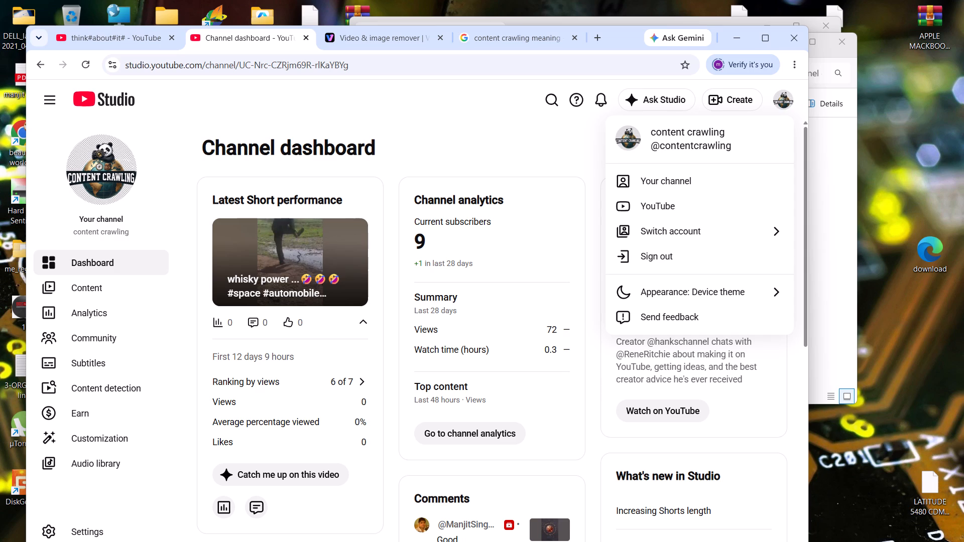
{"action": "left_click", "coordinate": [104, 261]}
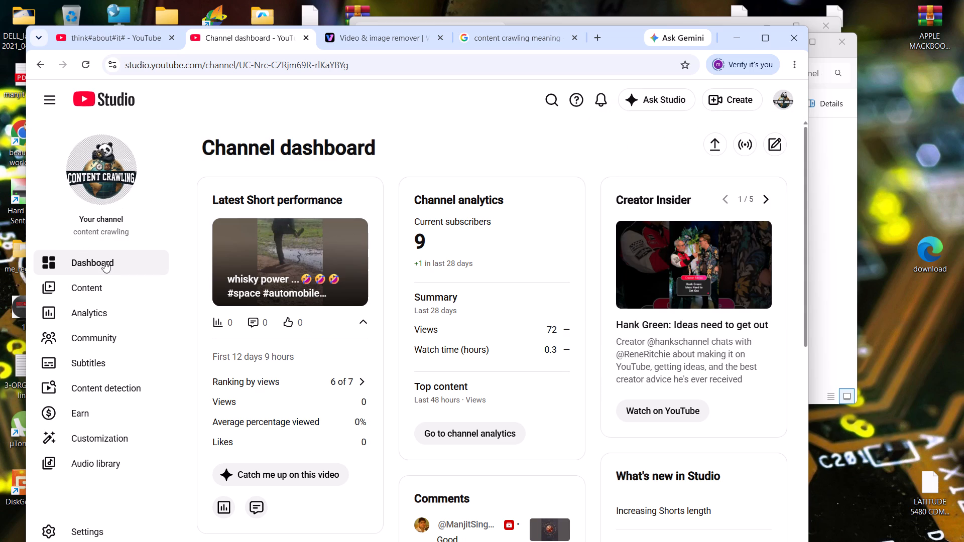
{"action": "left_click", "coordinate": [102, 283]}
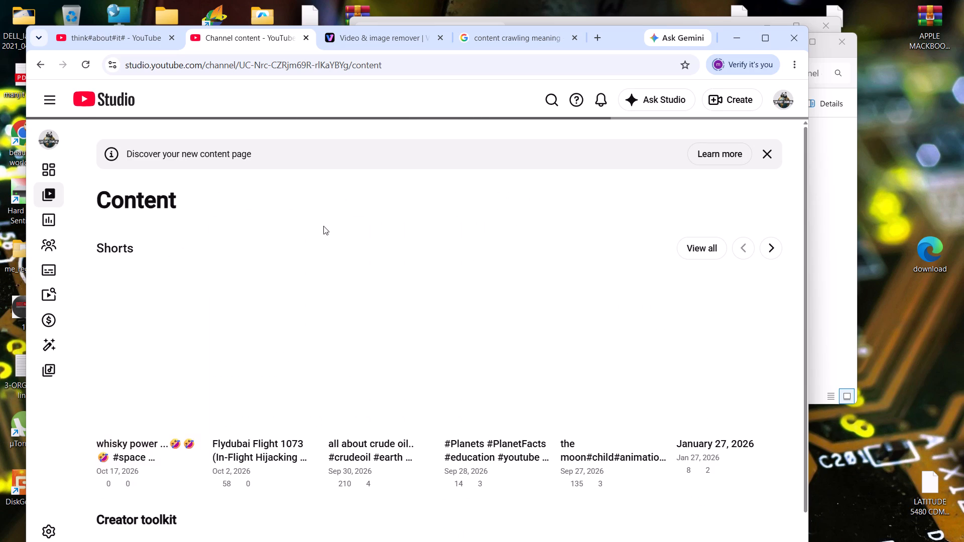
{"action": "scroll", "coordinate": [491, 192], "scroll_direction": "down", "scroll_amount": 4}
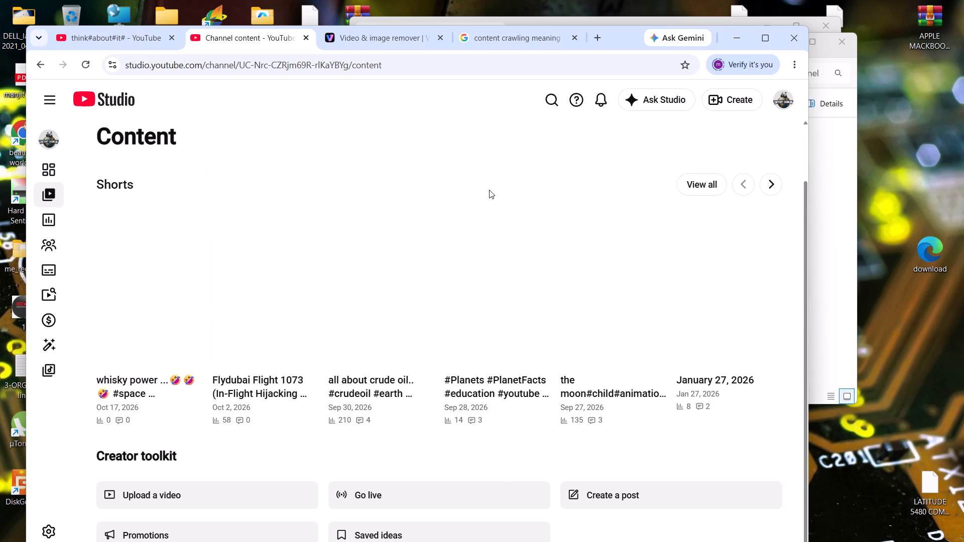
{"action": "scroll", "coordinate": [488, 187], "scroll_direction": "up", "scroll_amount": 15}
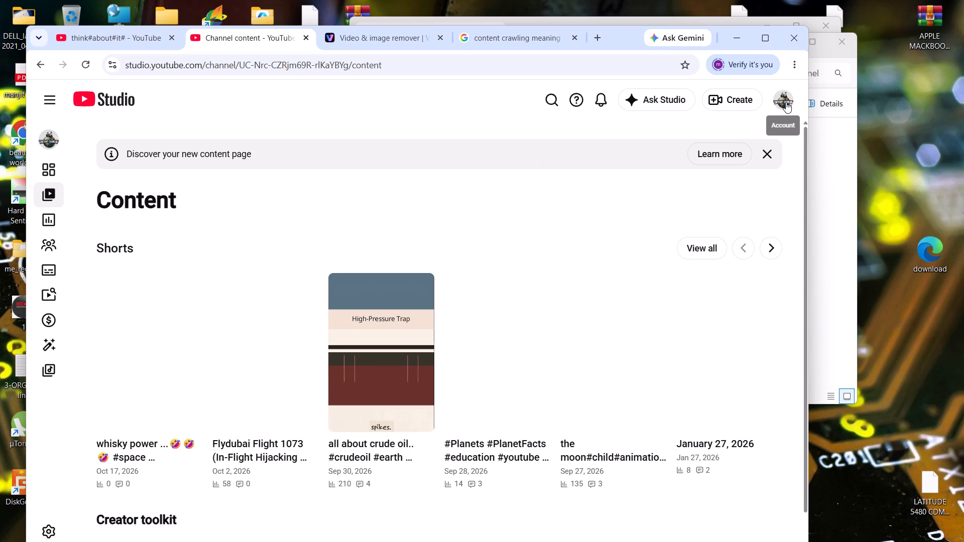
{"action": "left_click", "coordinate": [786, 102]}
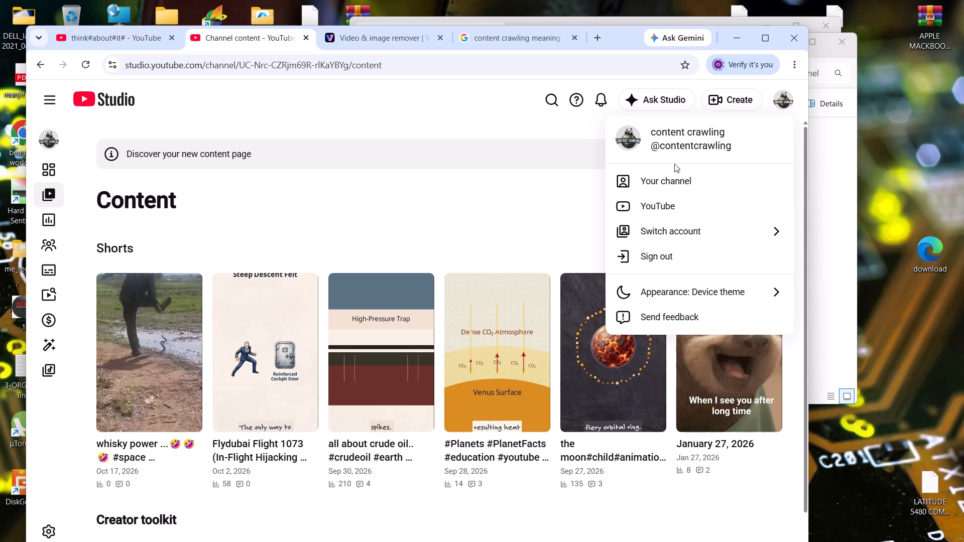
{"action": "left_click", "coordinate": [664, 178]}
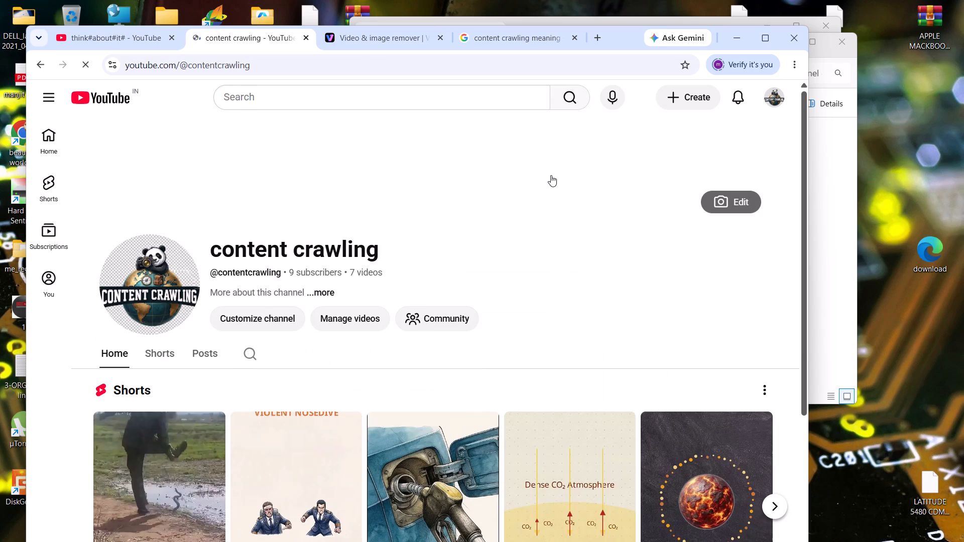
Return to YouTube Studio and upload the first car show video from the channel edits folder to the channel.
{"action": "left_click", "coordinate": [774, 98]}
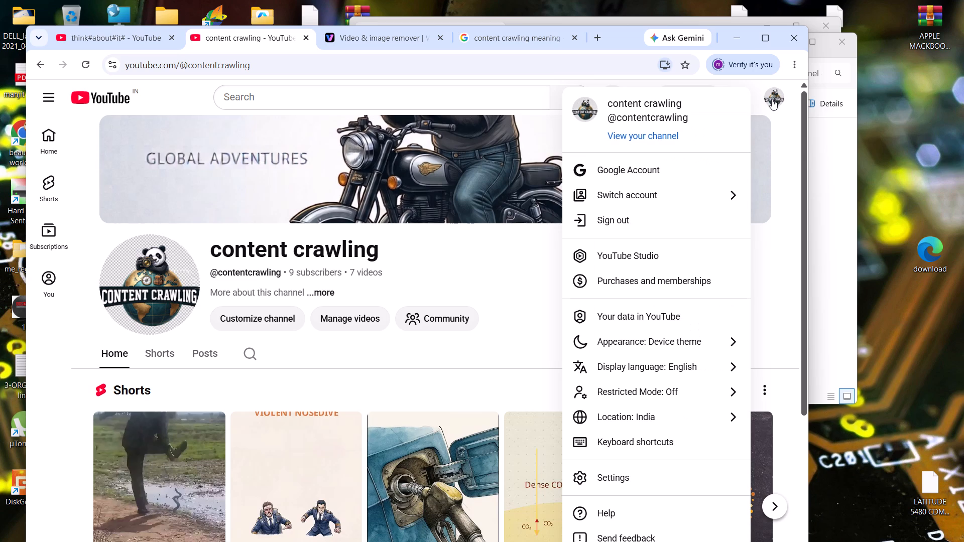
{"action": "left_click", "coordinate": [650, 249]}
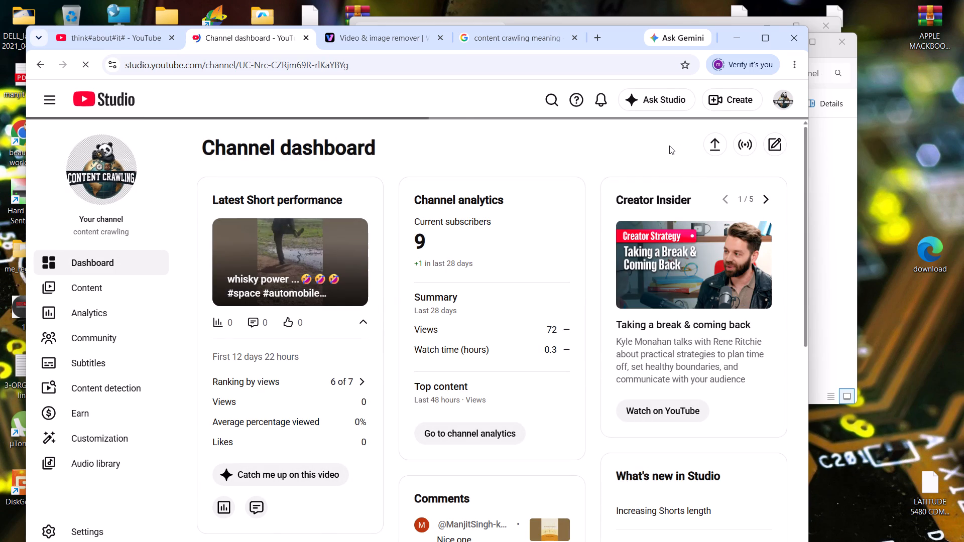
{"action": "left_click", "coordinate": [712, 144]}
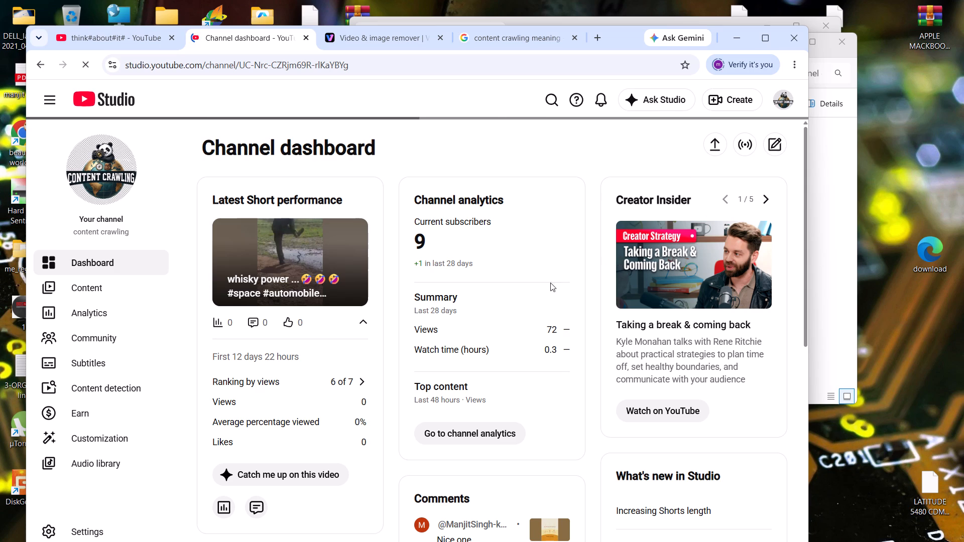
{"action": "scroll", "coordinate": [707, 216], "scroll_direction": "up", "scroll_amount": 3}
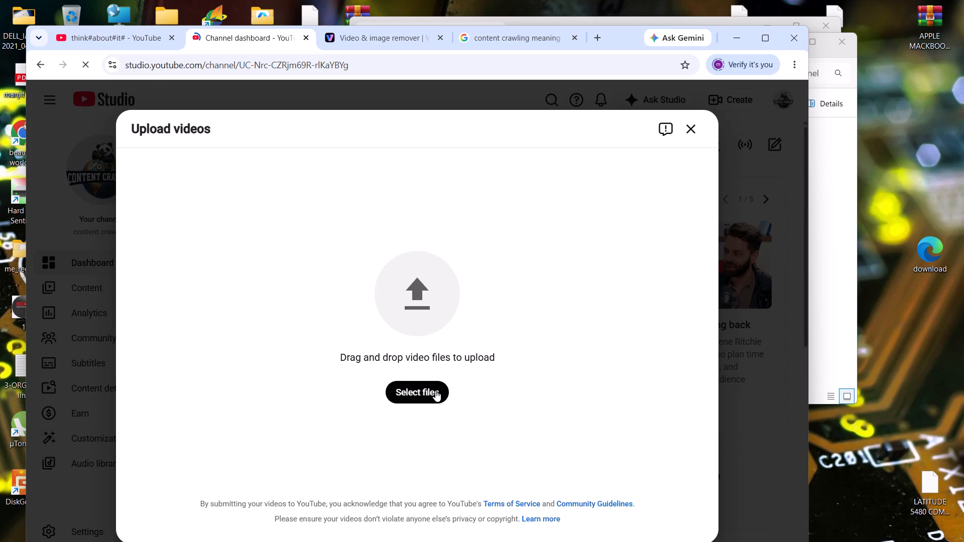
{"action": "left_click", "coordinate": [428, 398]}
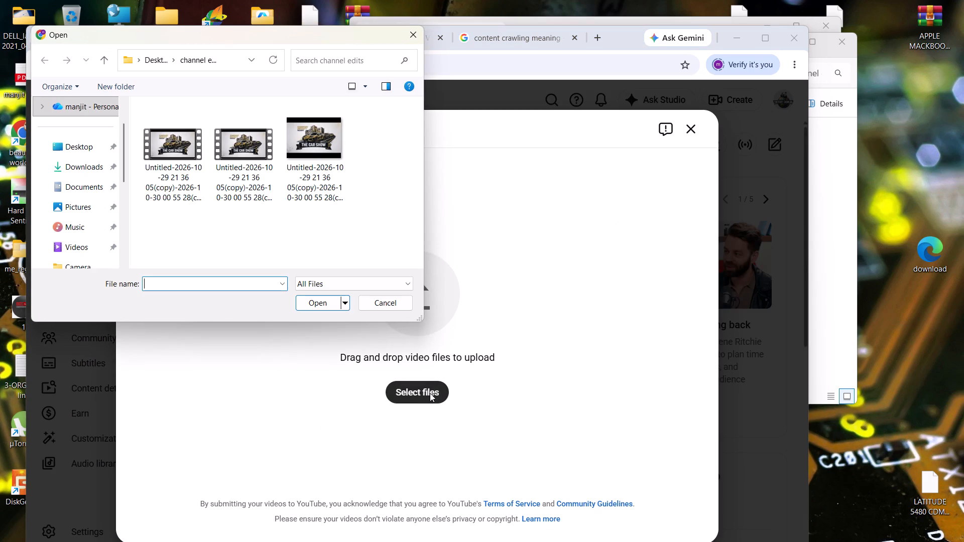
{"action": "left_click", "coordinate": [174, 152]}
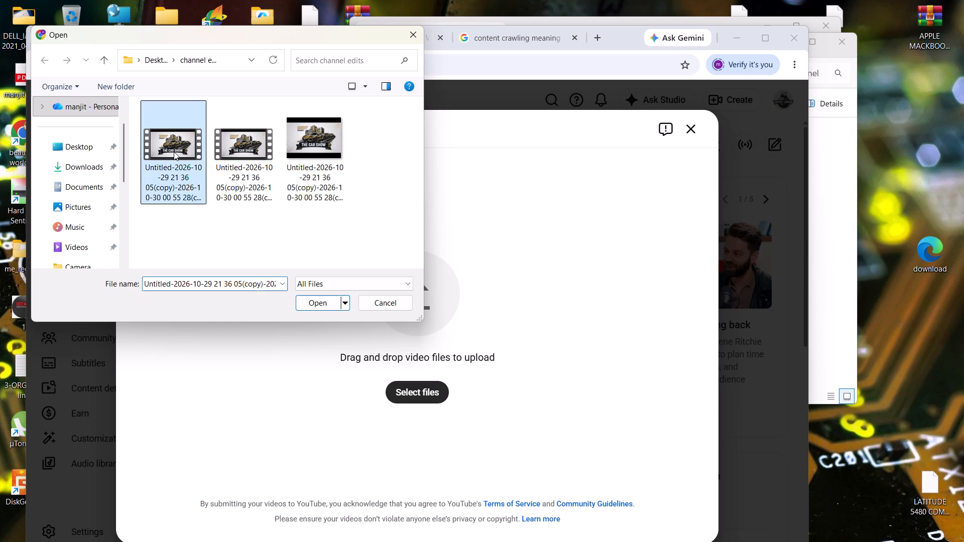
{"action": "double_click", "coordinate": [174, 152]}
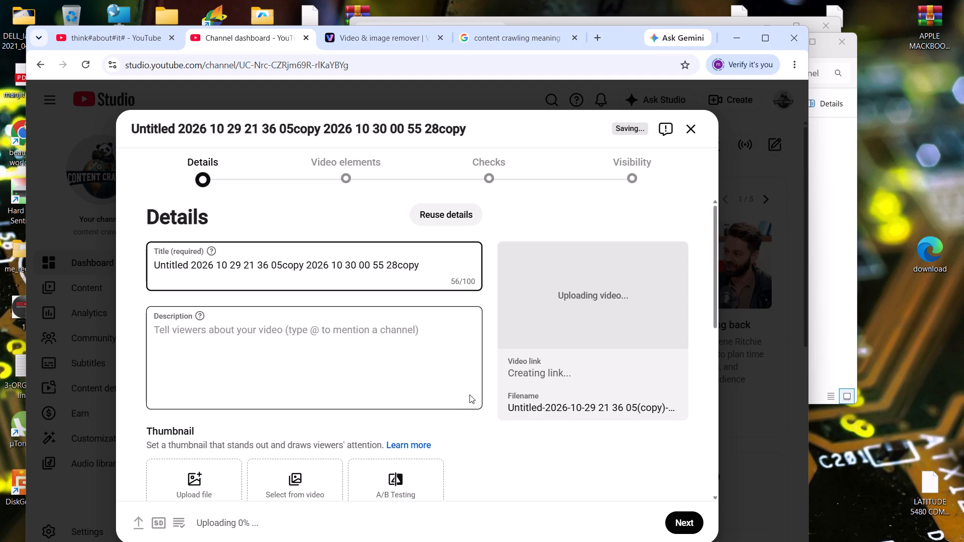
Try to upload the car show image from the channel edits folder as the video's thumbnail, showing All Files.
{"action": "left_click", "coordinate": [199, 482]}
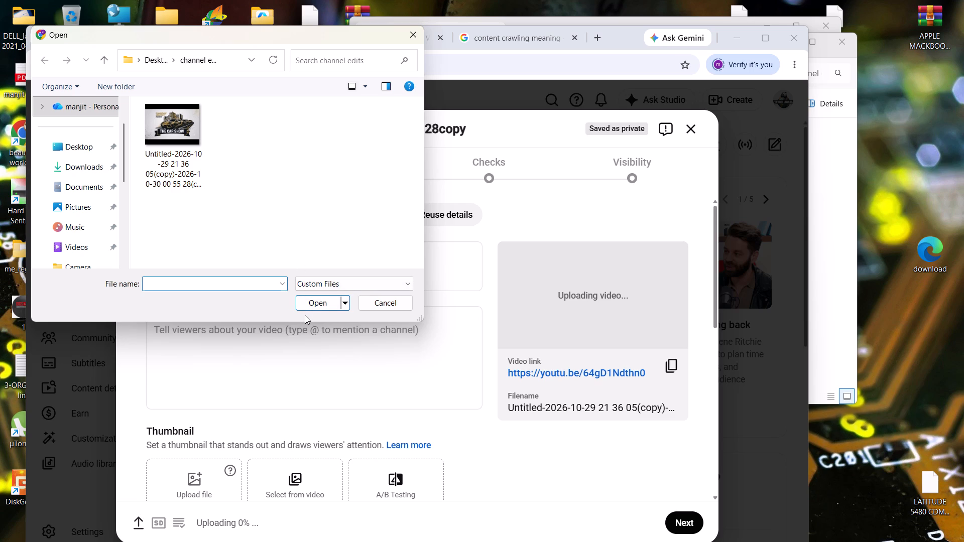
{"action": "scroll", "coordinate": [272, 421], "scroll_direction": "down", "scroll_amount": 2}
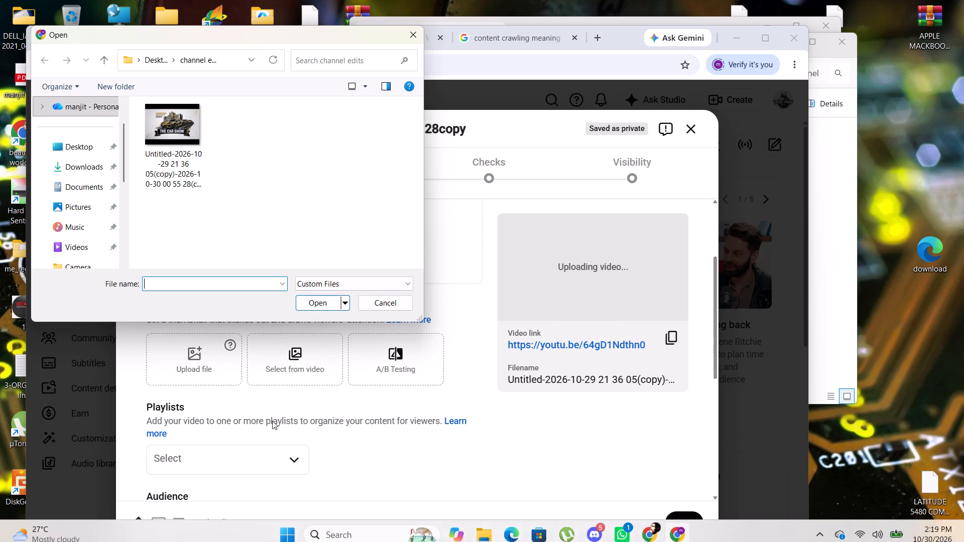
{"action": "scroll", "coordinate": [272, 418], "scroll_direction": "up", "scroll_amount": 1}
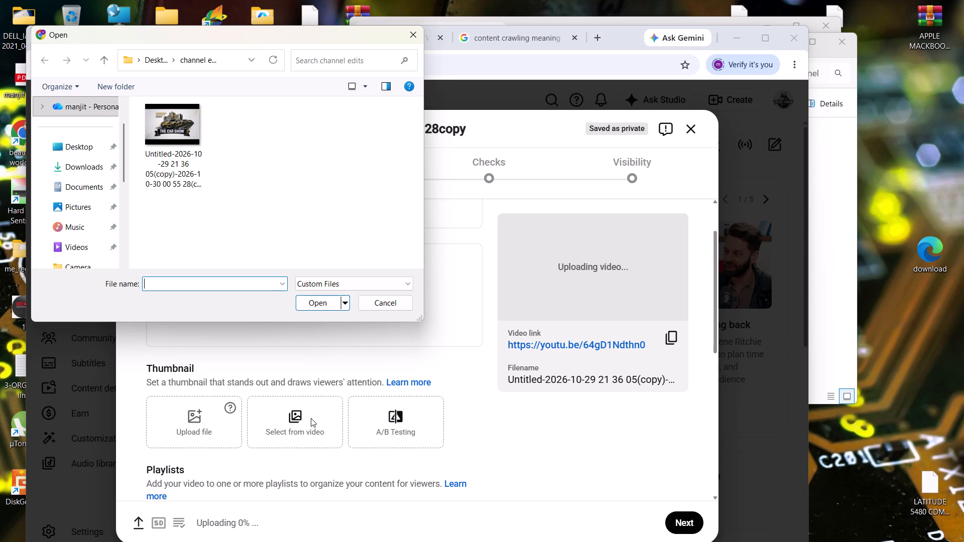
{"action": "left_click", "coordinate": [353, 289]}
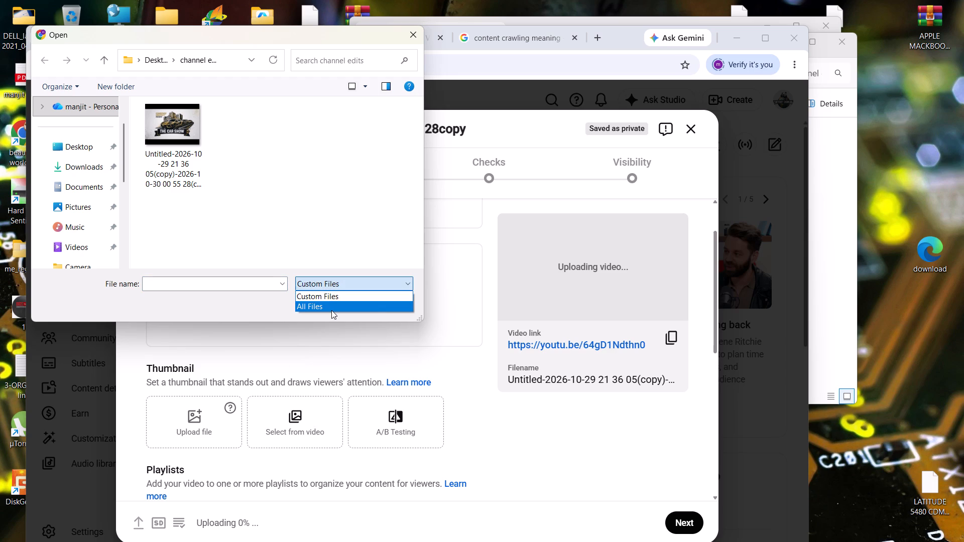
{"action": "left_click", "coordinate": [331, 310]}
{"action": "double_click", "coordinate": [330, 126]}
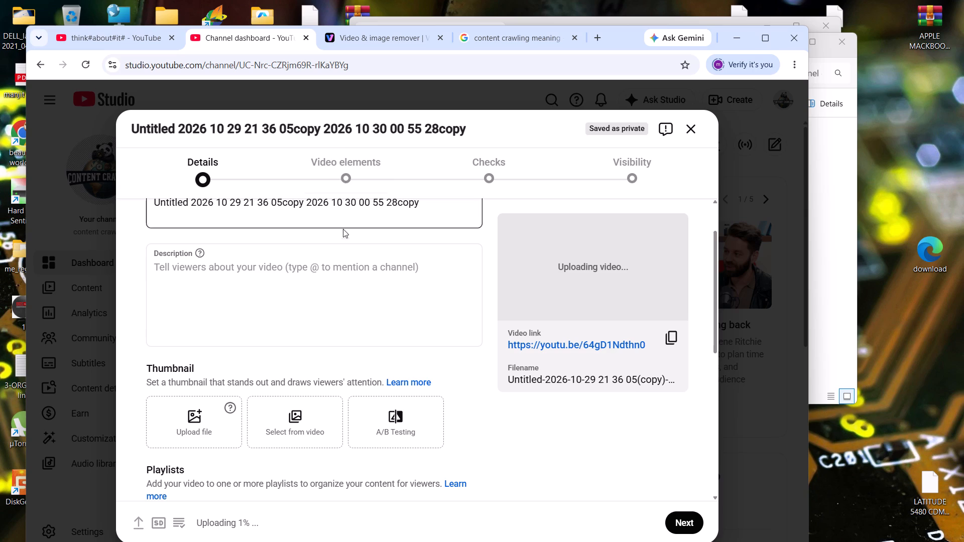
Retry adding a thumbnail file to the video and start the phone verification that unlocks custom thumbnails.
{"action": "scroll", "coordinate": [305, 258], "scroll_direction": "up", "scroll_amount": 1}
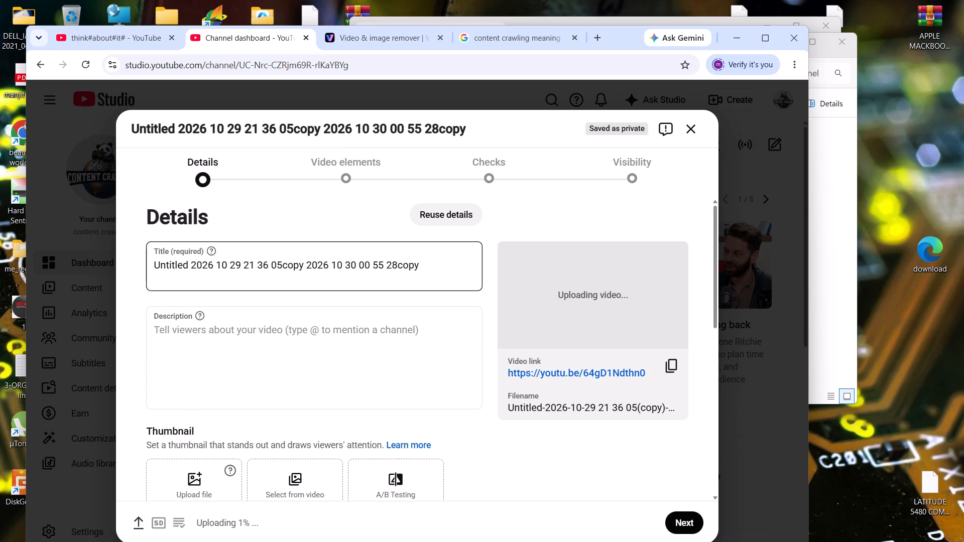
{"action": "scroll", "coordinate": [305, 258], "scroll_direction": "down", "scroll_amount": 1}
{"action": "left_click", "coordinate": [196, 418]}
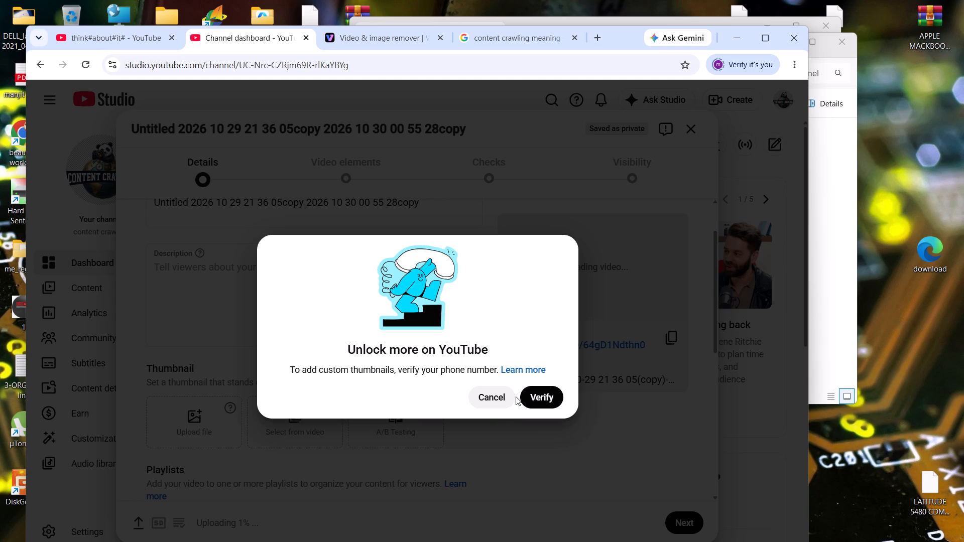
{"action": "left_click", "coordinate": [550, 398]}
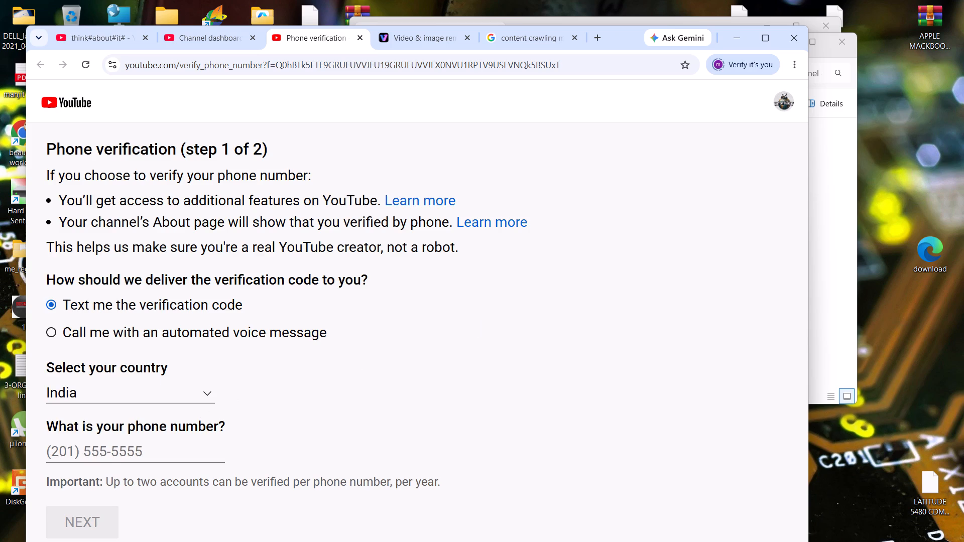
Select India as the country for the YouTube phone verification.
{"action": "left_click", "coordinate": [143, 394]}
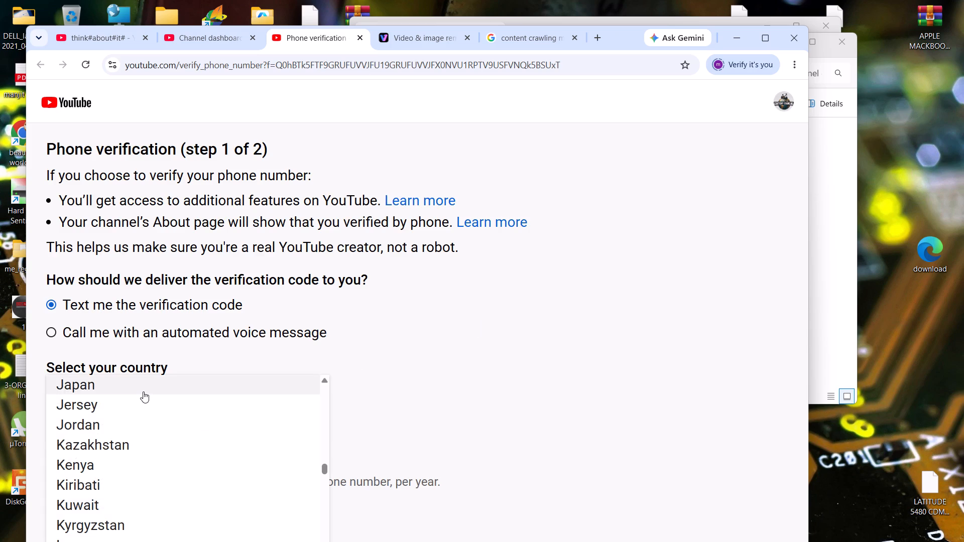
{"action": "scroll", "coordinate": [150, 443], "scroll_direction": "down", "scroll_amount": 5}
{"action": "scroll", "coordinate": [143, 441], "scroll_direction": "up", "scroll_amount": 11}
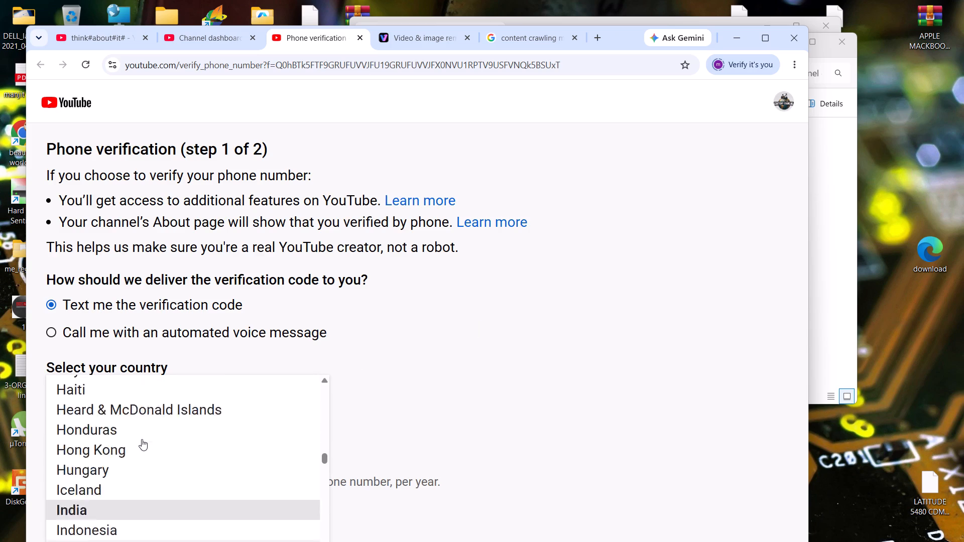
{"action": "scroll", "coordinate": [133, 471], "scroll_direction": "down", "scroll_amount": 2}
{"action": "left_click", "coordinate": [136, 462]}
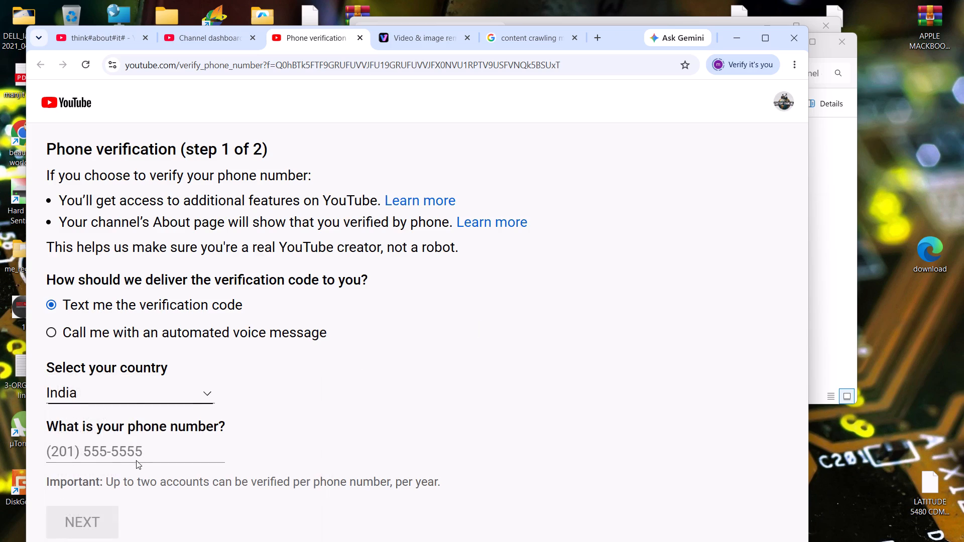
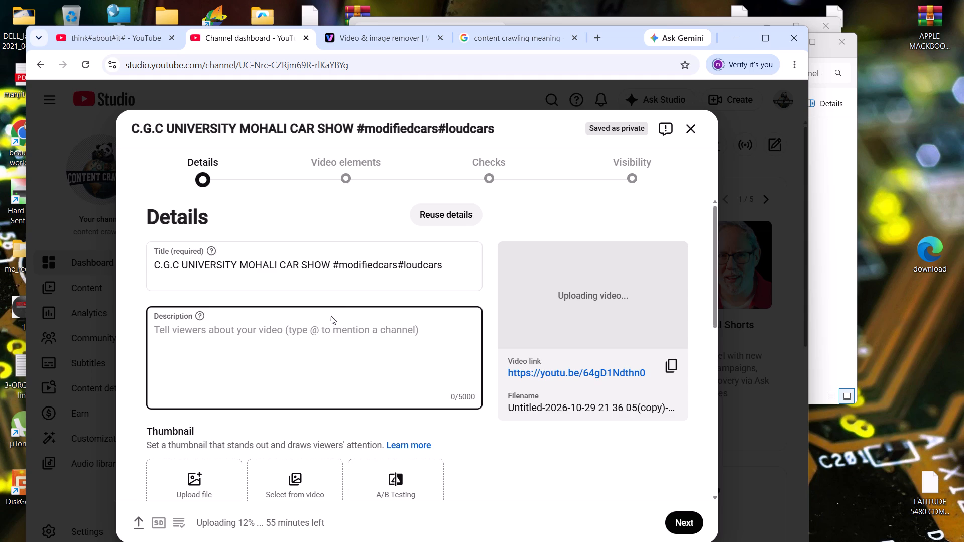
Begin the video description with "in this video you can see".
{"action": "type", "text": "in this"}
{"action": "key", "text": "space"}
{"action": "type", "text": "vi"}
{"action": "type", "text": "deo"}
{"action": "key", "text": "space"}
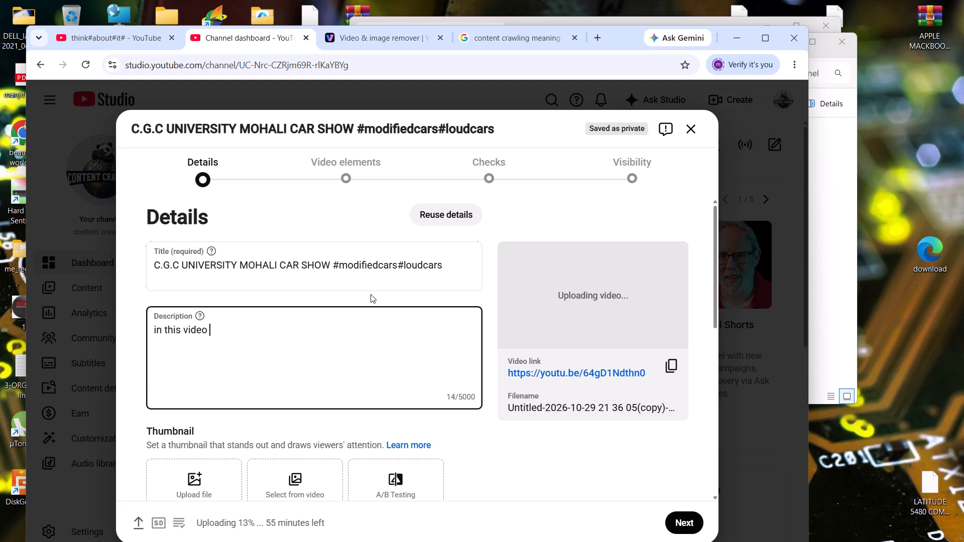
{"action": "type", "text": "you"}
{"action": "key", "text": "space"}
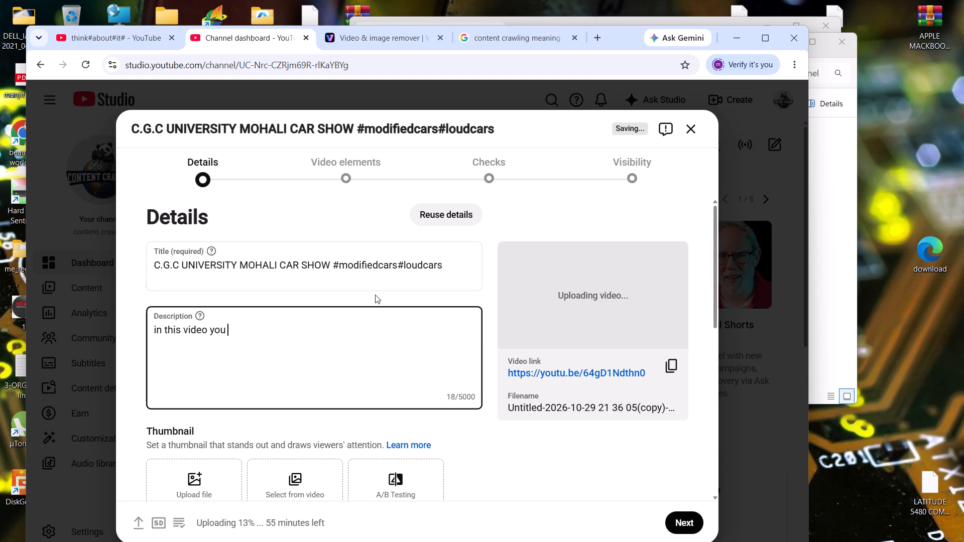
{"action": "key", "text": "c"}
{"action": "type", "text": "an"}
{"action": "key", "text": "space"}
{"action": "key", "text": "s"}
{"action": "type", "text": "ee"}
{"action": "key", "text": "space"}
Continue the description with "car show at c.g.c university", fixing the spelling of the last word with the suggested correction.
{"action": "key", "text": "c"}
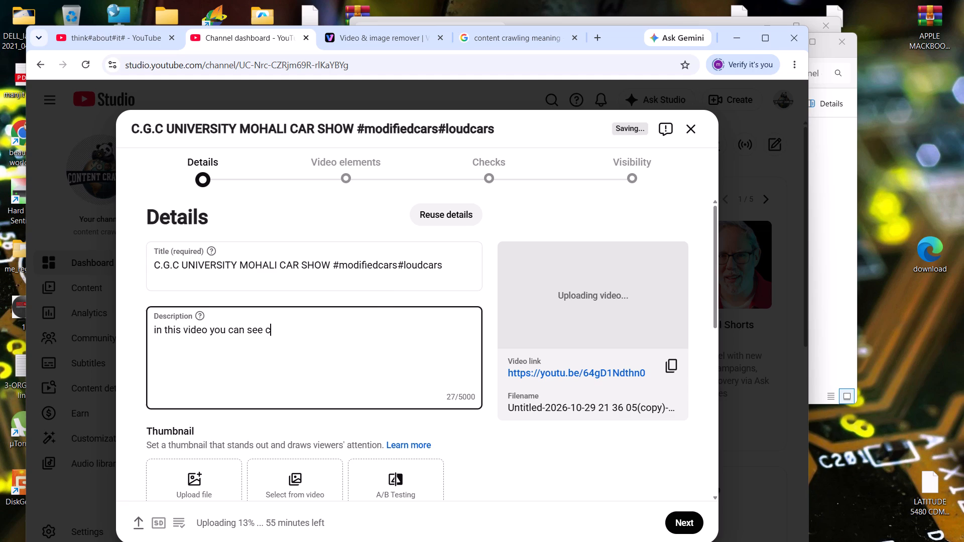
{"action": "type", "text": "ar show at"}
{"action": "key", "text": "space"}
{"action": "type", "text": "c.g."}
{"action": "key", "text": "c"}
{"action": "key", "text": "space"}
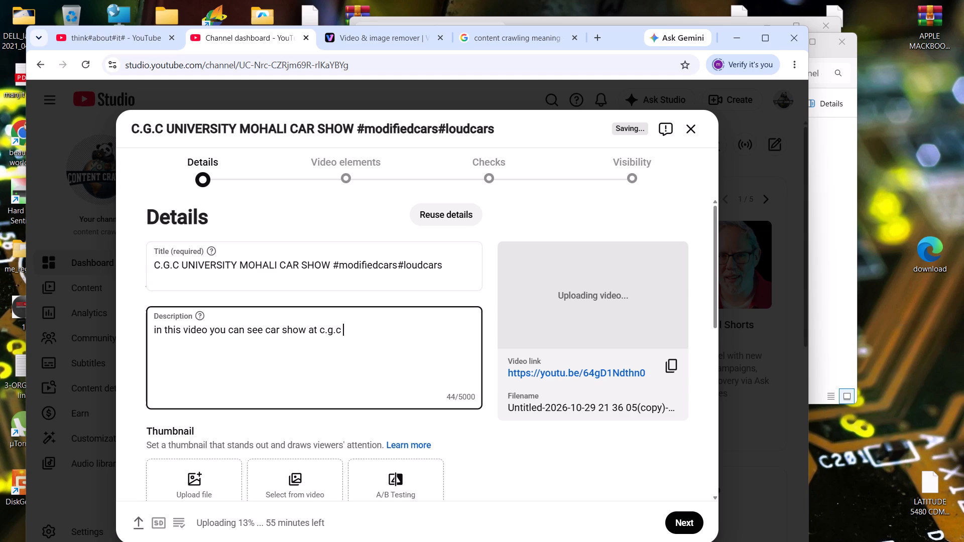
{"action": "type", "text": "unvis"}
{"action": "key", "text": "BackSpace"}
{"action": "key", "text": "r"}
{"action": "type", "text": "sity"}
{"action": "key", "text": "space"}
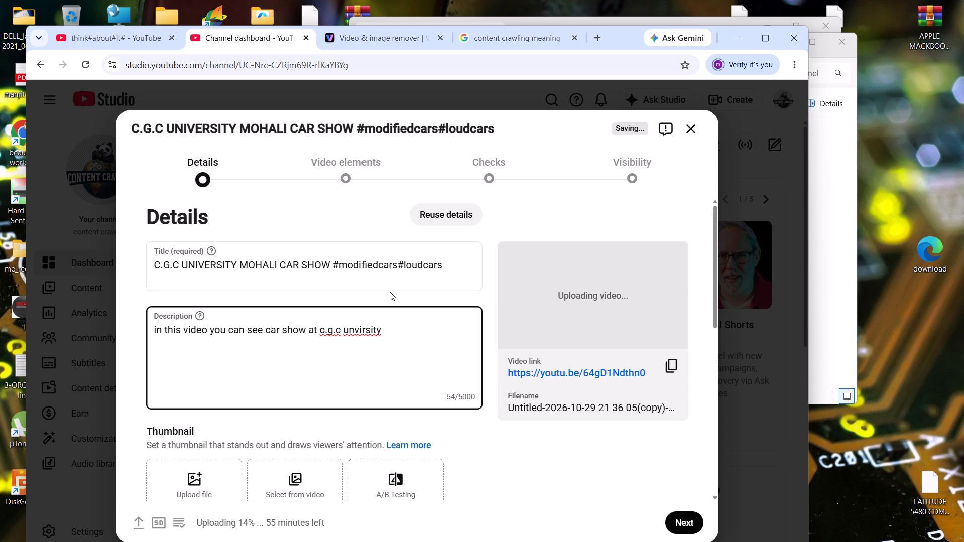
{"action": "key", "text": "Left"}
{"action": "key", "text": "Left"}
{"action": "right_click", "coordinate": [368, 329]}
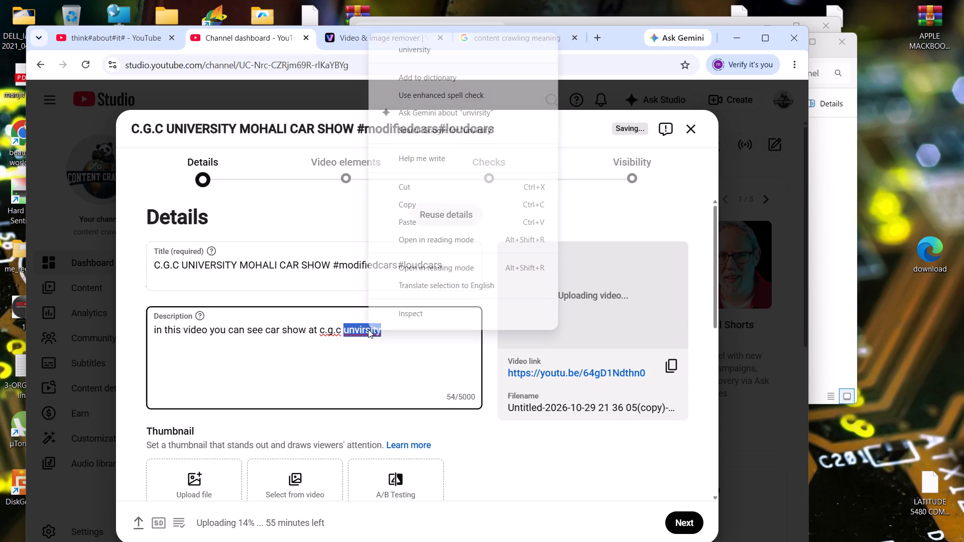
{"action": "left_click", "coordinate": [511, 47]}
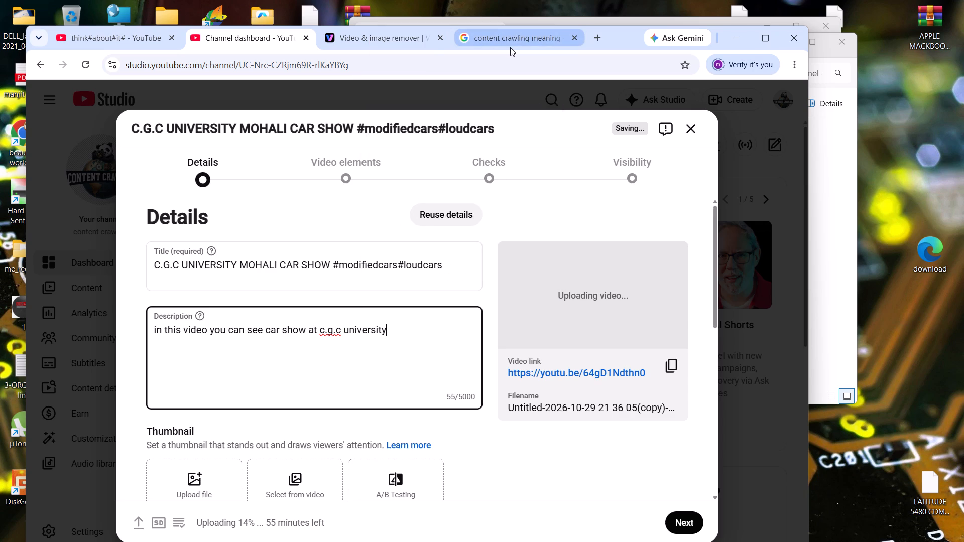
Add the city "mohali" after "university" in the description.
{"action": "key", "text": "space"}
{"action": "key", "text": "m"}
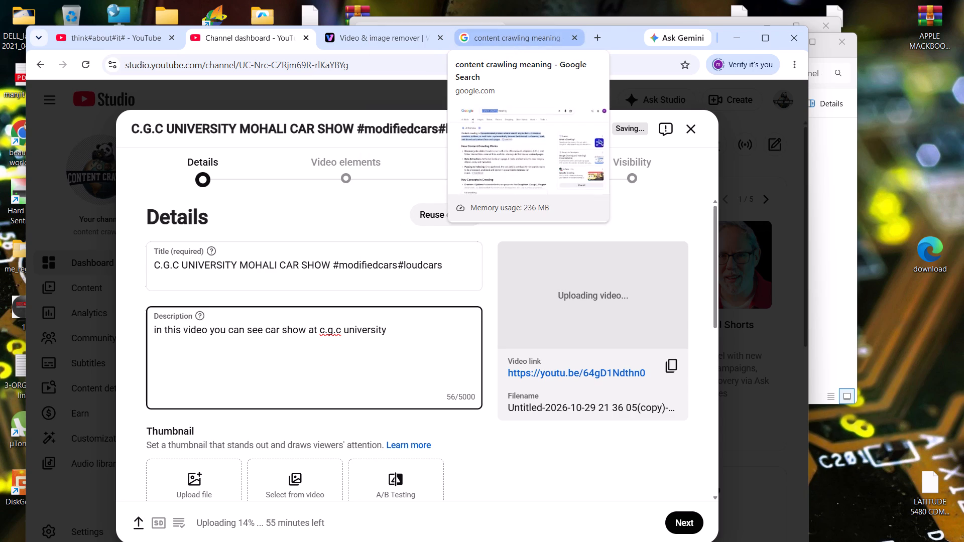
{"action": "key", "text": "o"}
{"action": "key", "text": "h"}
{"action": "type", "text": "ali"}
Continue the description sentence with "where so my modified cars came".
{"action": "key", "text": "space"}
{"action": "type", "text": "wh"}
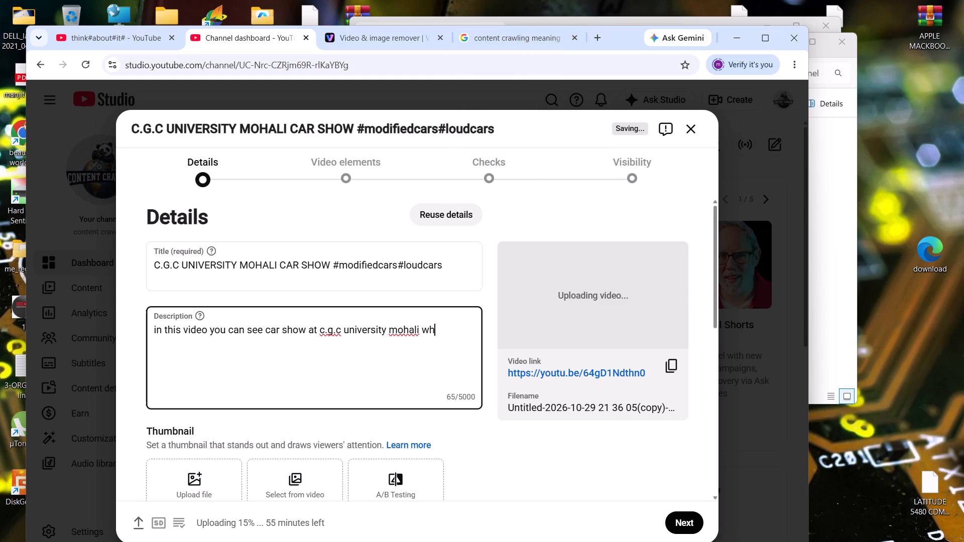
{"action": "type", "text": "ere"}
{"action": "key", "text": "space"}
{"action": "type", "text": "so my"}
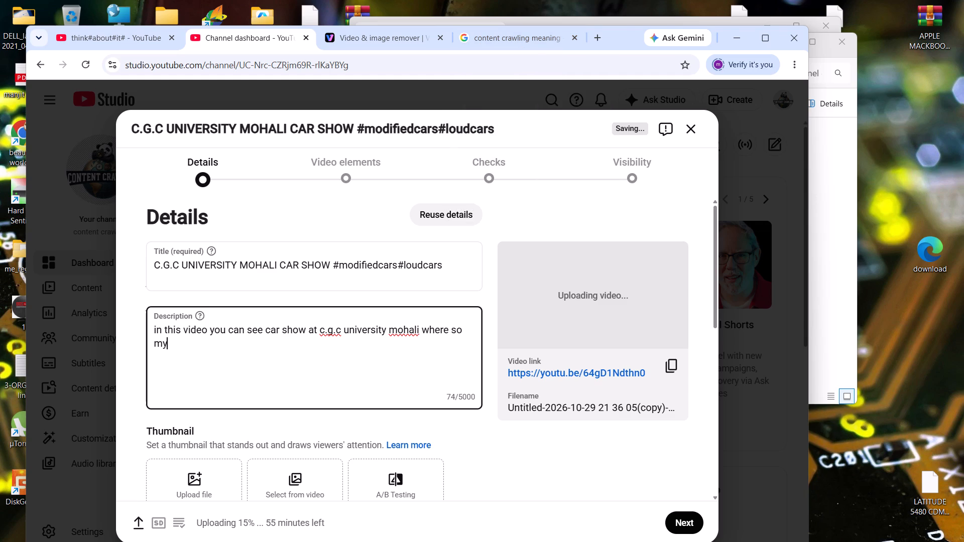
{"action": "key", "text": "space"}
{"action": "type", "text": "modified"}
{"action": "key", "text": "space"}
{"action": "type", "text": "car"}
{"action": "type", "text": "s came"}
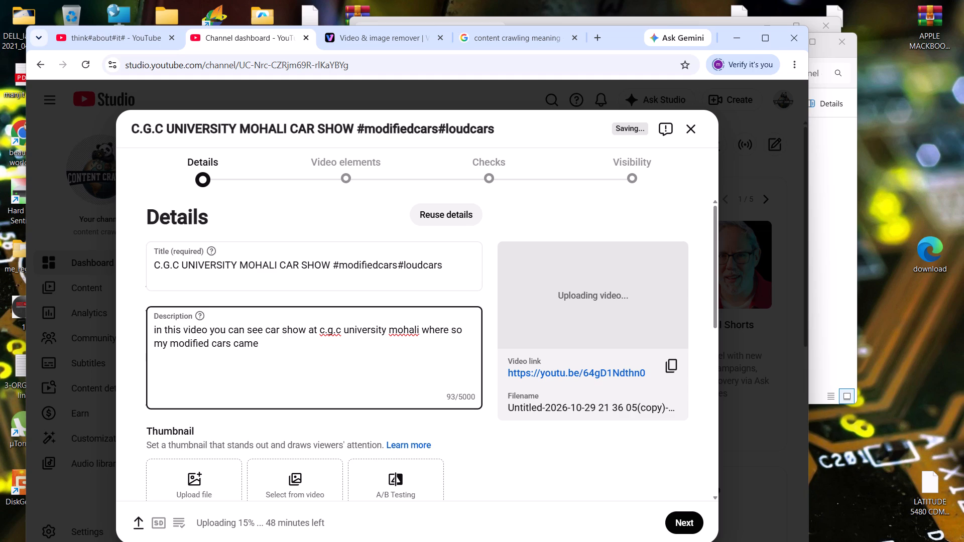
{"action": "key", "text": "space"}
{"action": "key", "text": "space"}
{"action": "key", "text": "BackSpace"}
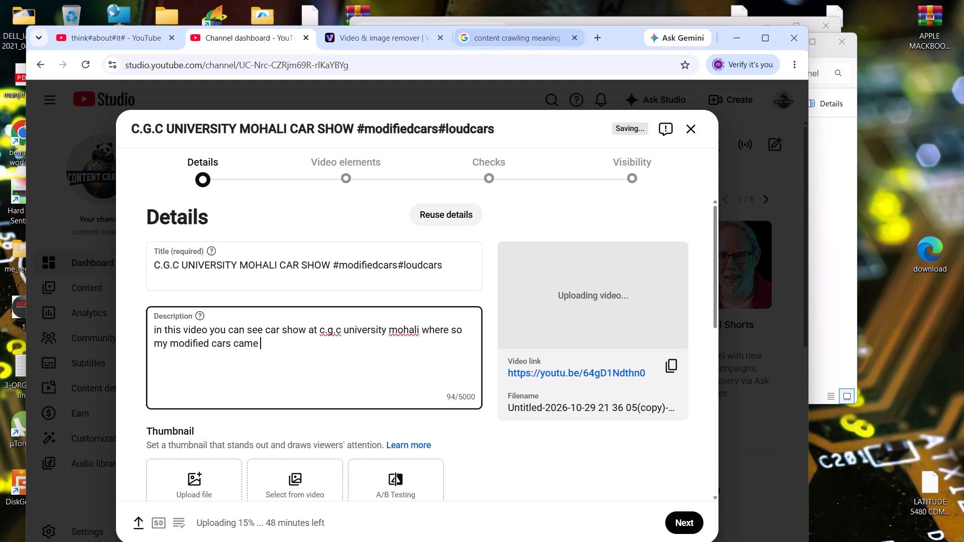
Finish the description's first sentence with "and show modifications and builds.".
{"action": "type", "text": "and show"}
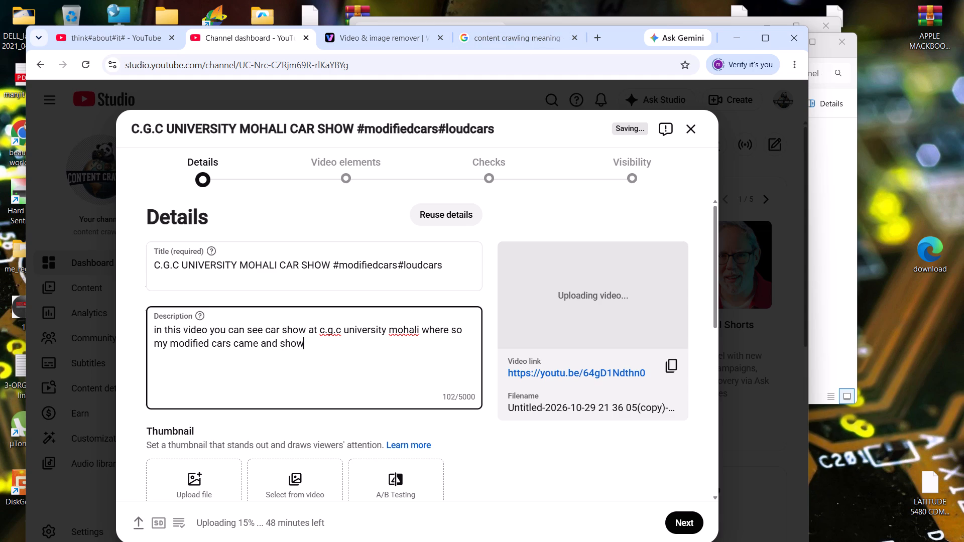
{"action": "key", "text": "space"}
{"action": "type", "text": "modi"}
{"action": "type", "text": "fications and build"}
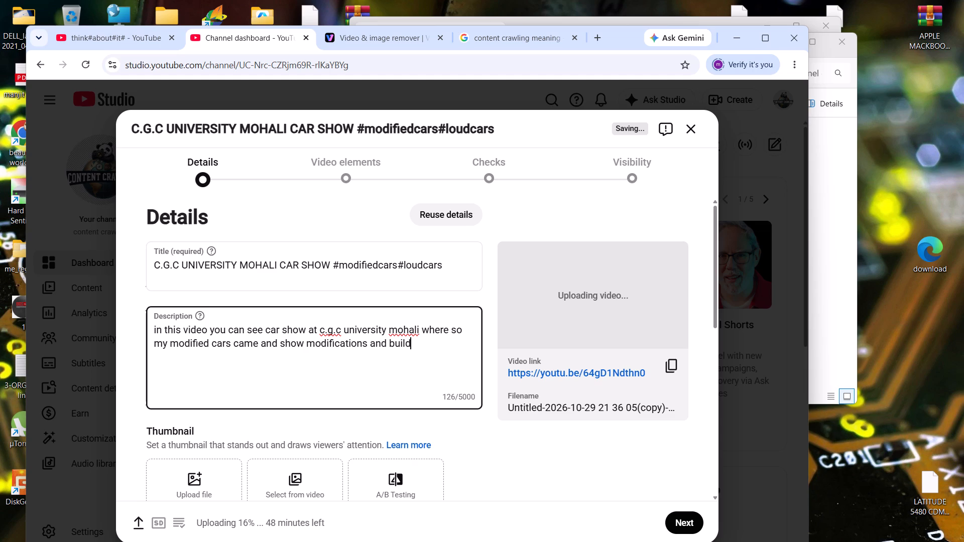
{"action": "key", "text": "s"}
{"action": "key", "text": "space"}
{"action": "key", "text": "BackSpace"}
{"action": "type", "text": "."}
{"action": "key", "text": "space"}
Start a second description sentence reading "you can also see loud exust".
{"action": "type", "text": "you can"}
{"action": "key", "text": "space"}
{"action": "type", "text": "also see"}
{"action": "key", "text": "space"}
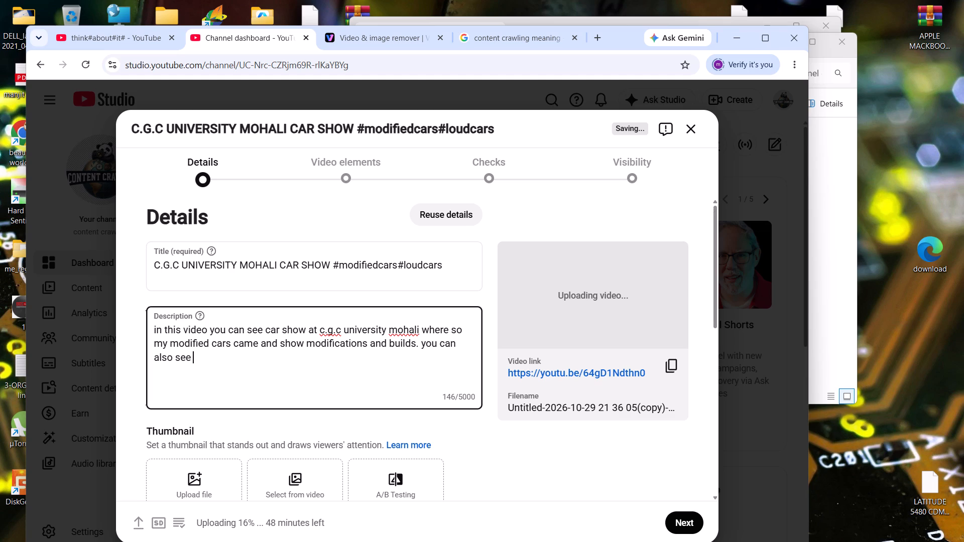
{"action": "type", "text": "lou"}
{"action": "type", "text": "d exust"}
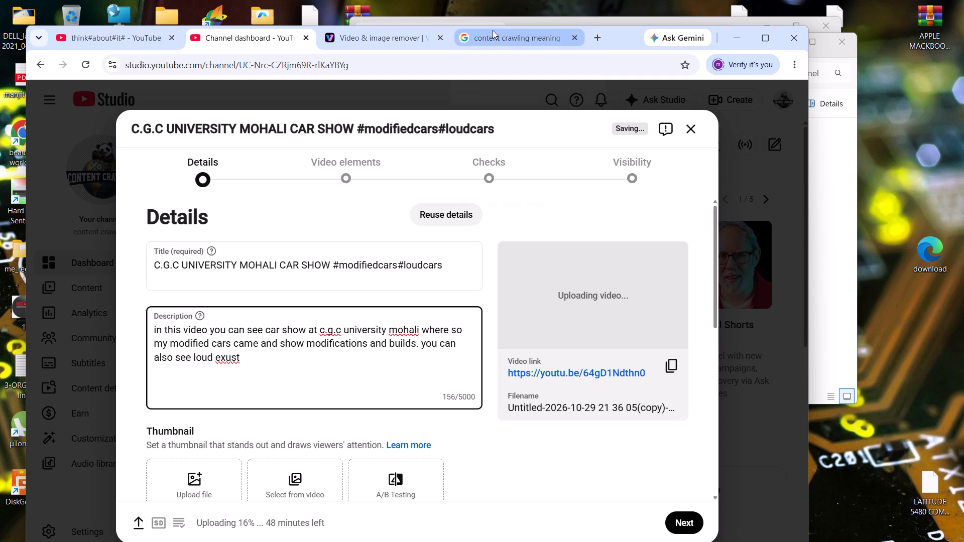
Check the spelling suggestions for "exust" and erase that word from the end of the description.
{"action": "right_click", "coordinate": [233, 361]}
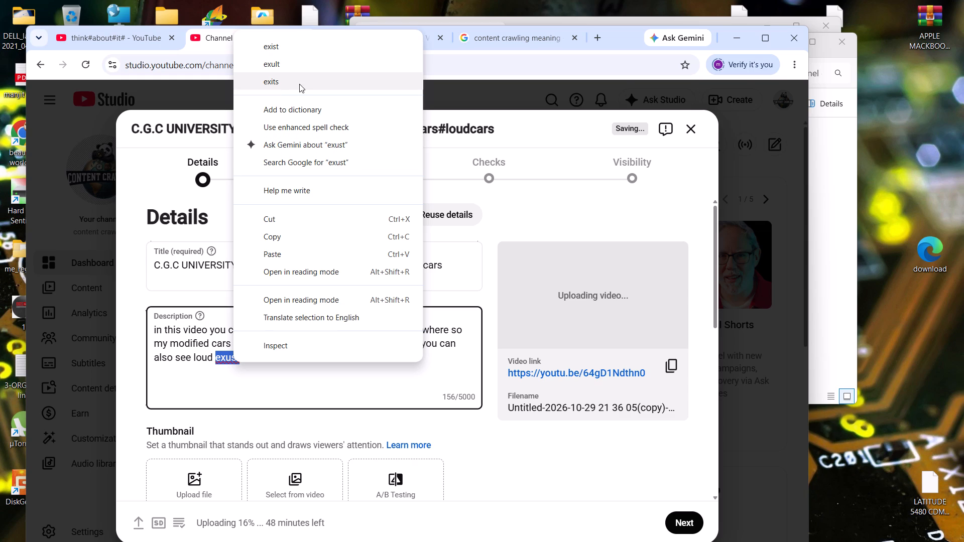
{"action": "left_click", "coordinate": [252, 379]}
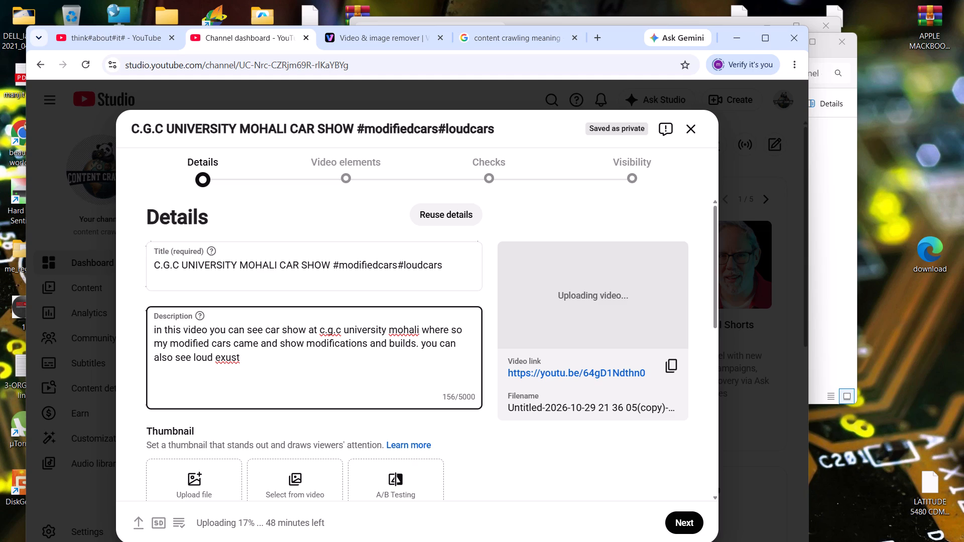
{"action": "key", "text": "BackSpace"}
{"action": "key", "text": "BackSpace"}
{"action": "key", "text": "BackSpace"}
{"action": "key", "text": "BackSpace"}
{"action": "key", "text": "BackSpace"}
{"action": "key", "text": "BackSpace"}
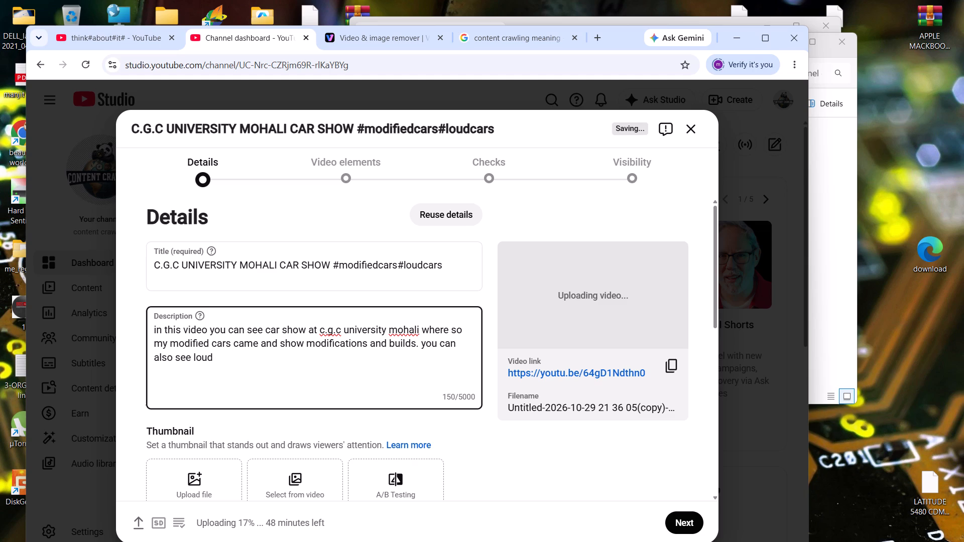
Continue the second description sentence after "loud" with "custom exhaust than can blow your mind,".
{"action": "key", "text": "c"}
{"action": "type", "text": "ustom"}
{"action": "key", "text": "space"}
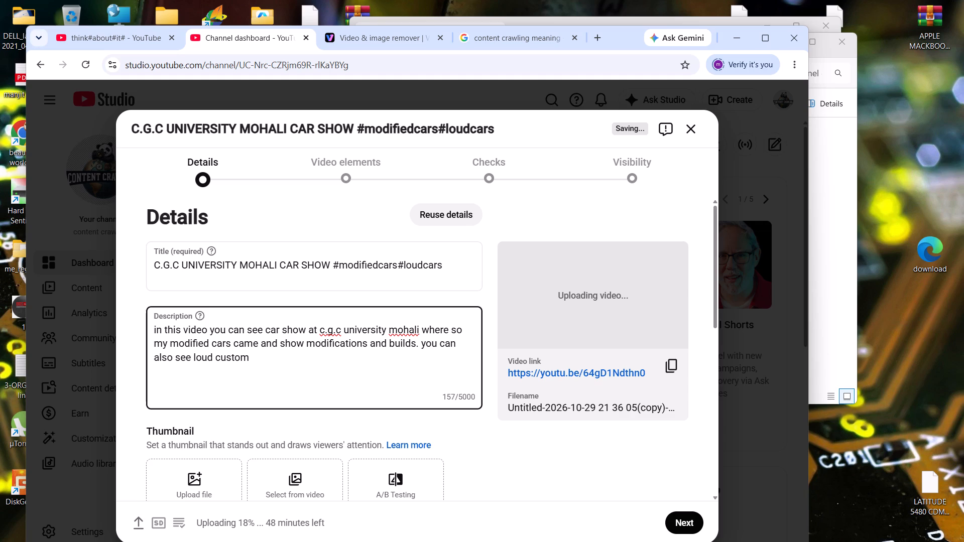
{"action": "type", "text": "ex"}
{"action": "type", "text": "haust"}
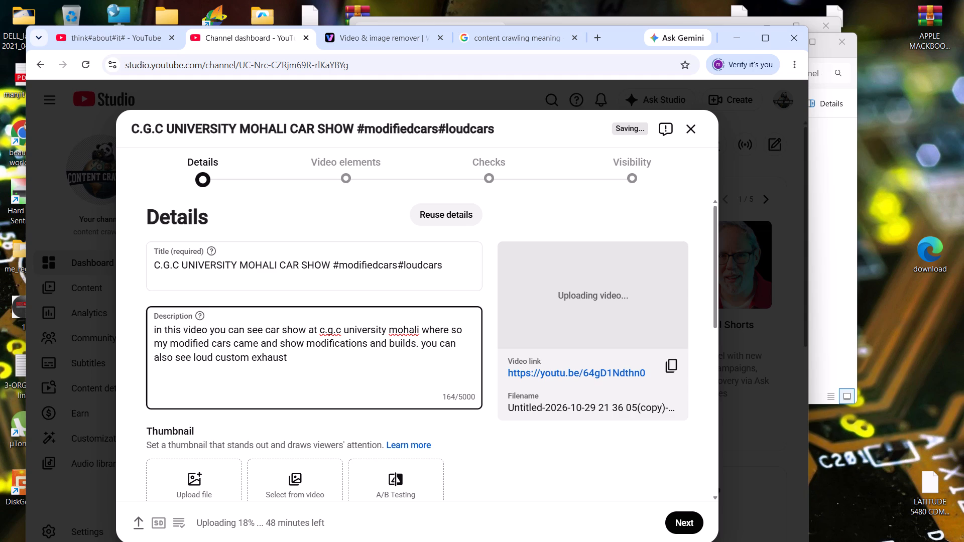
{"action": "key", "text": "space"}
{"action": "type", "text": "than can blow your mind"}
{"action": "key", "text": "comma"}
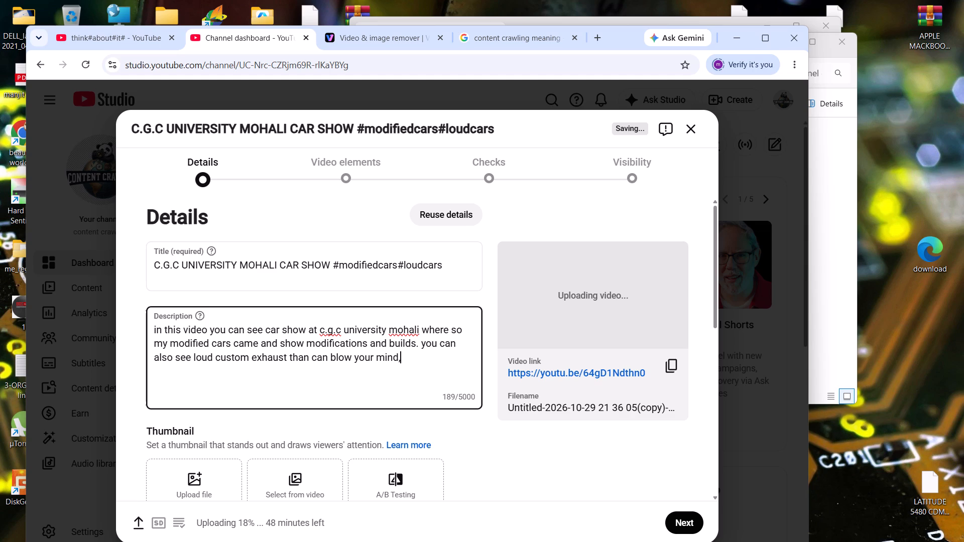
{"action": "key", "text": "BackSpace"}
{"action": "type", "text": ",,"}
{"action": "key", "text": "BackSpace"}
Finish the description with "keep support for this kind of videos".
{"action": "key", "text": "space"}
{"action": "type", "text": "keem"}
{"action": "key", "text": "BackSpace"}
{"action": "key", "text": "o"}
{"action": "key", "text": "BackSpace"}
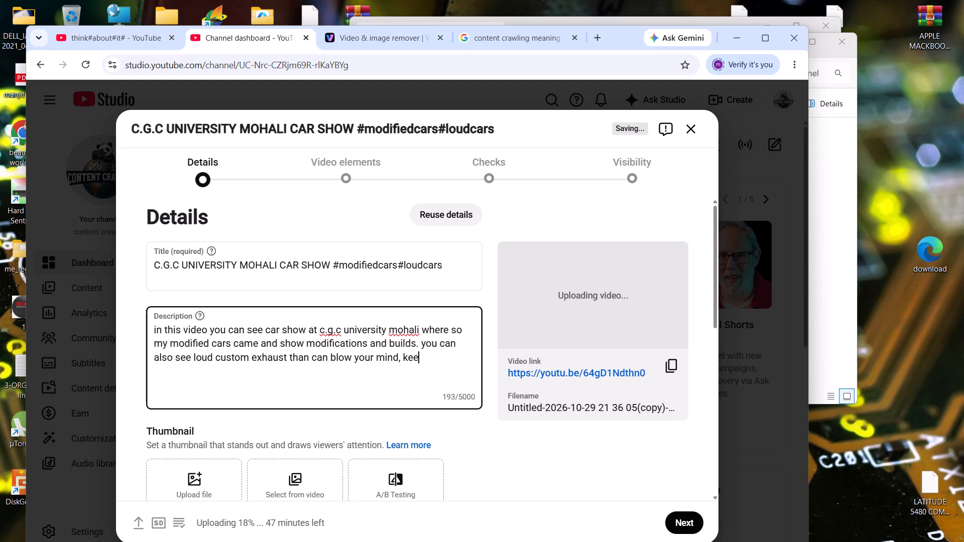
{"action": "type", "text": "p su"}
{"action": "type", "text": "pport"}
{"action": "key", "text": "space"}
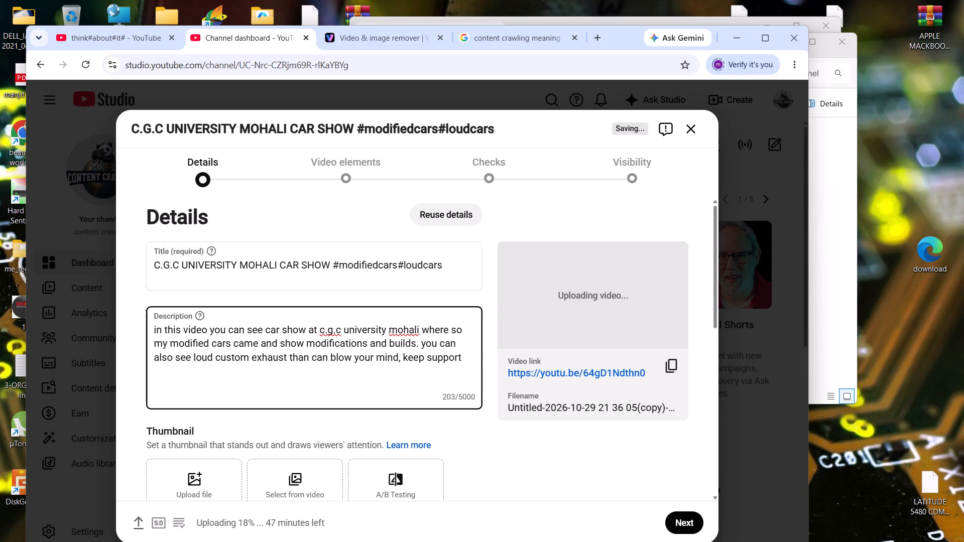
{"action": "type", "text": "for"}
{"action": "key", "text": "space"}
{"action": "type", "text": "this kind"}
{"action": "key", "text": "space"}
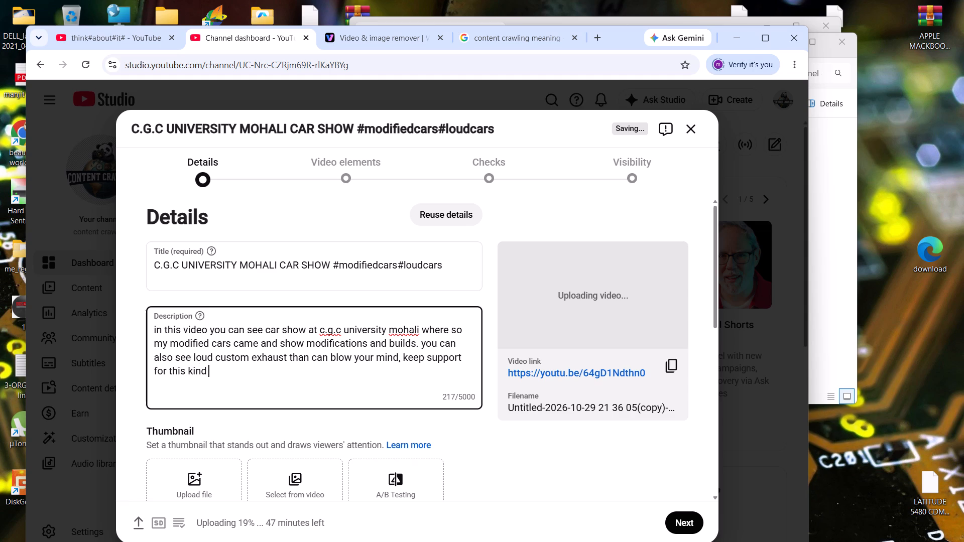
{"action": "type", "text": "of videos"}
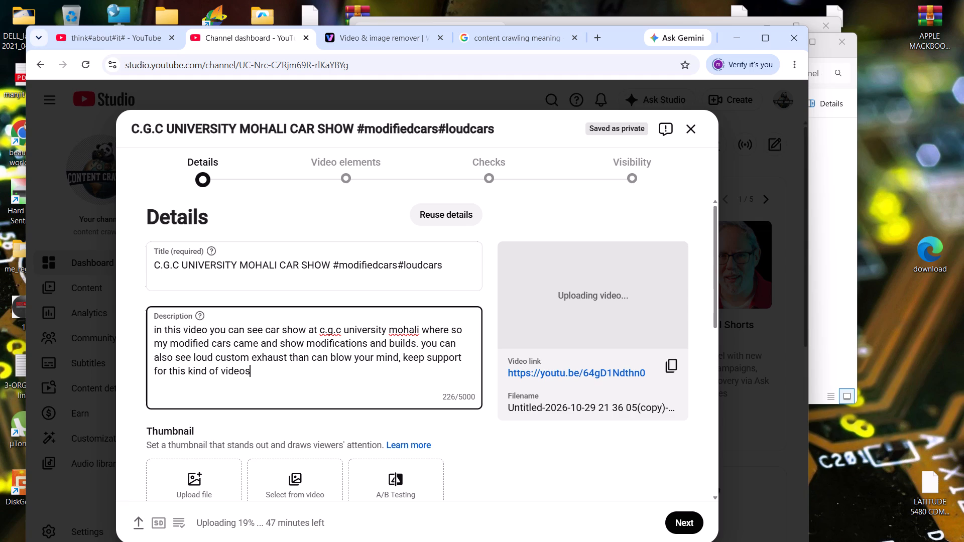
Remove the word "where" from the description's first sentence, between "mohali" and "so my modified cars".
{"action": "left_click", "coordinate": [450, 331]}
{"action": "key", "text": "BackSpace"}
{"action": "key", "text": "BackSpace"}
{"action": "key", "text": "BackSpace"}
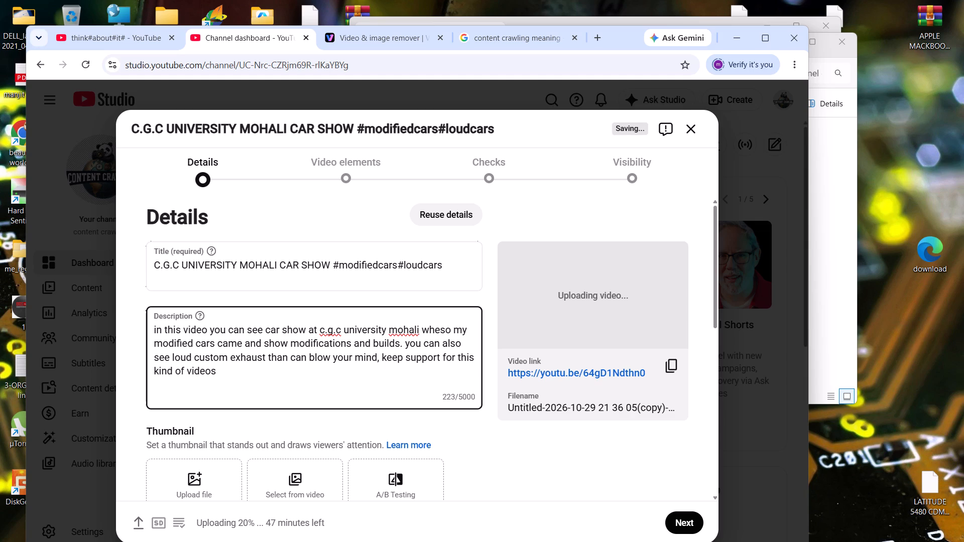
{"action": "key", "text": "BackSpace"}
{"action": "key", "text": "BackSpace"}
{"action": "key", "text": "BackSpace"}
{"action": "key", "text": "BackSpace"}
{"action": "key", "text": "space"}
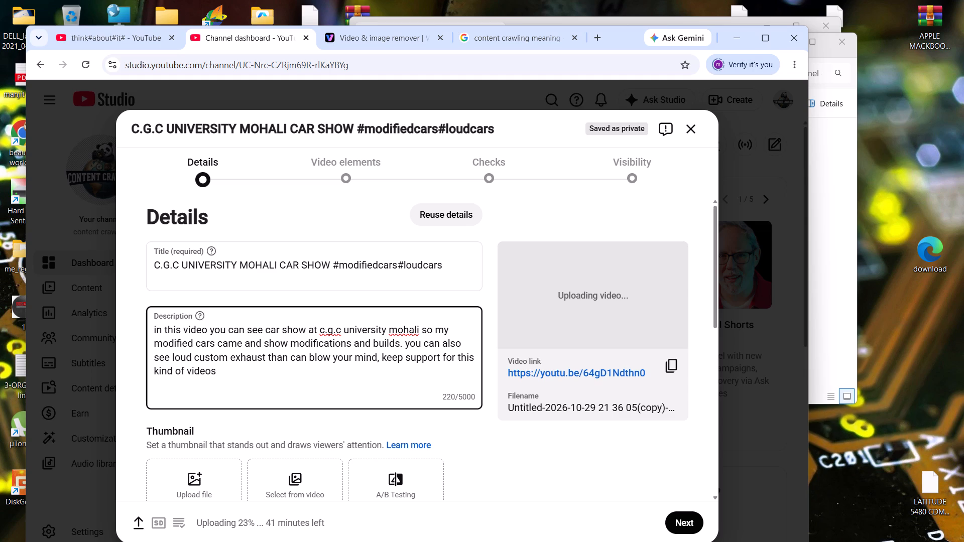
Upload the "THE CAR SHOW" JPG from the channel edits folder as the video's custom thumbnail.
{"action": "scroll", "coordinate": [419, 337], "scroll_direction": "up", "scroll_amount": 3}
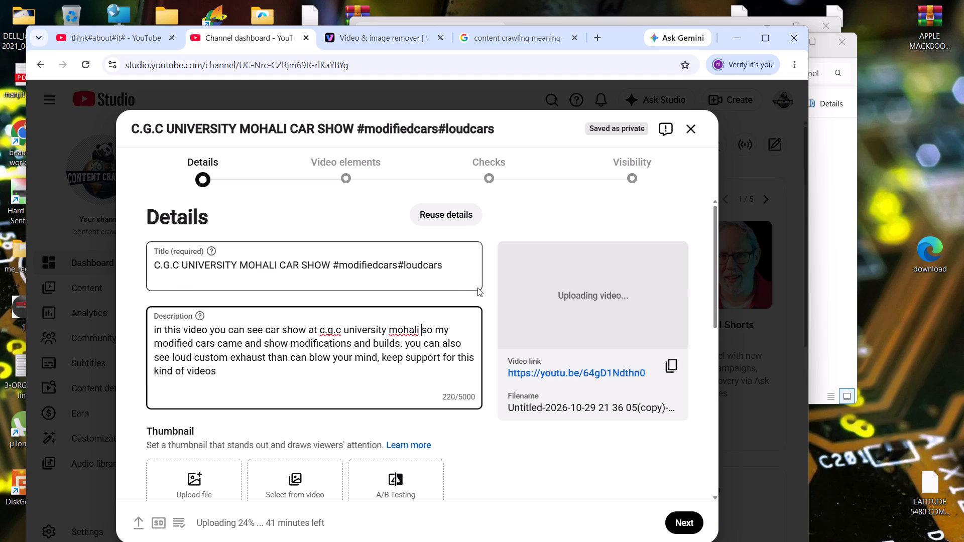
{"action": "scroll", "coordinate": [427, 452], "scroll_direction": "down", "scroll_amount": 2}
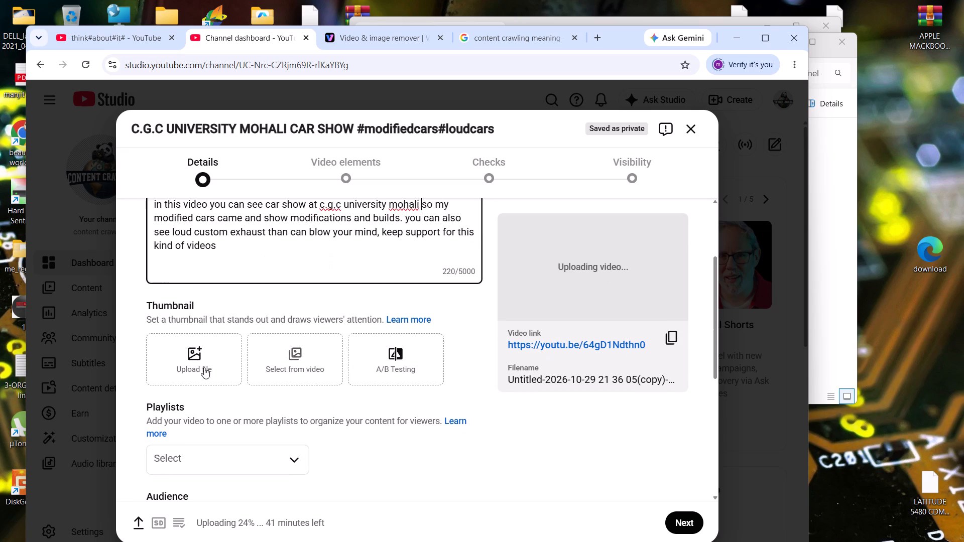
{"action": "left_click", "coordinate": [206, 353]}
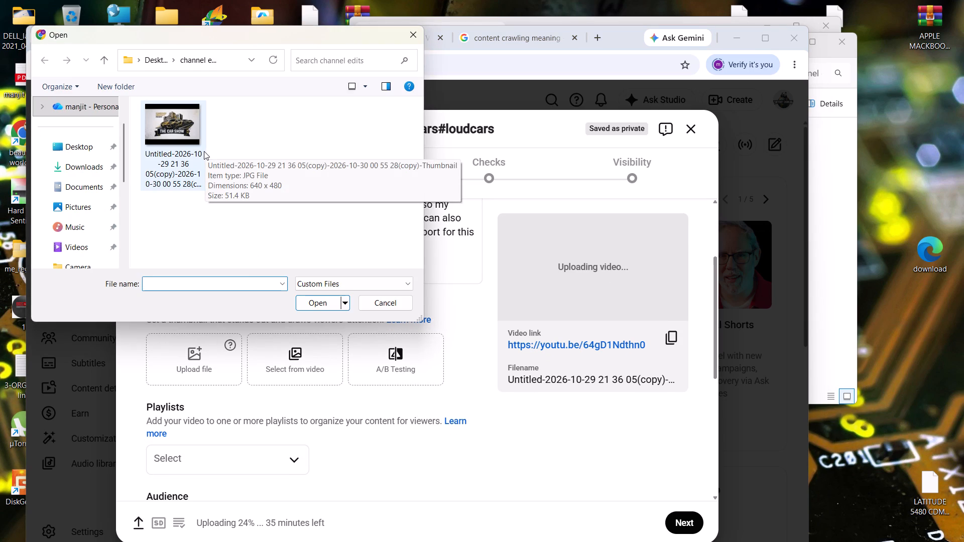
{"action": "double_click", "coordinate": [189, 132]}
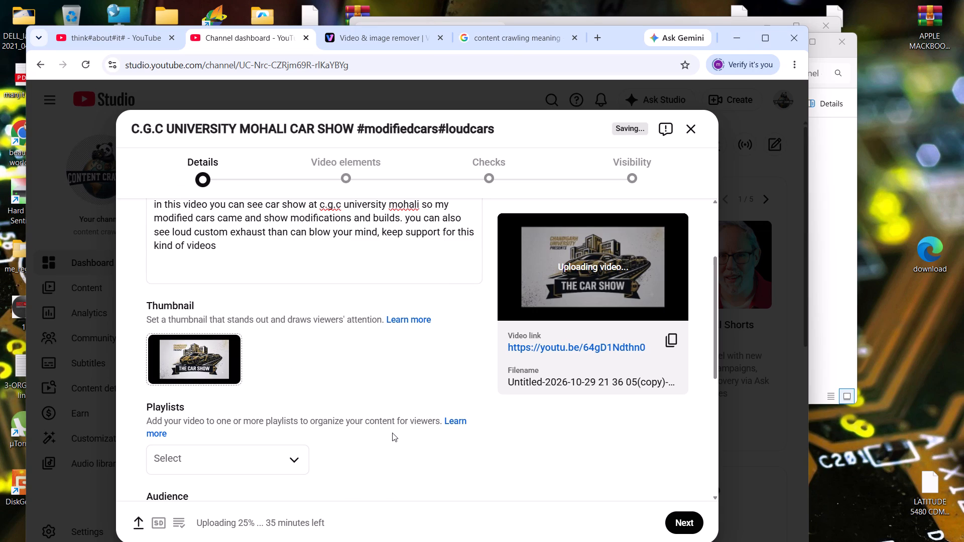
Check the playlists available for the video without choosing one.
{"action": "left_click", "coordinate": [267, 468]}
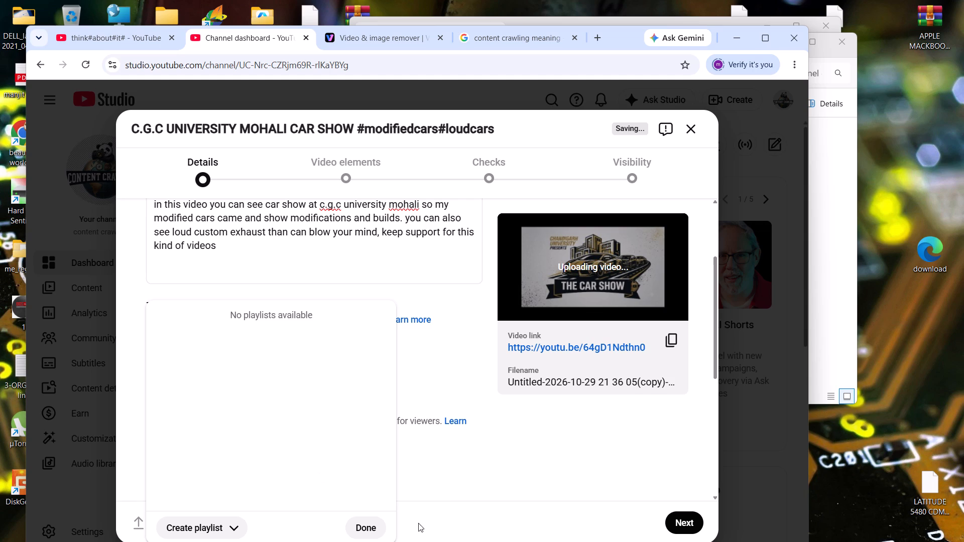
{"action": "left_click", "coordinate": [380, 527]}
Set the video's audience to "No, it's not made for kids".
{"action": "scroll", "coordinate": [395, 455], "scroll_direction": "down", "scroll_amount": 2}
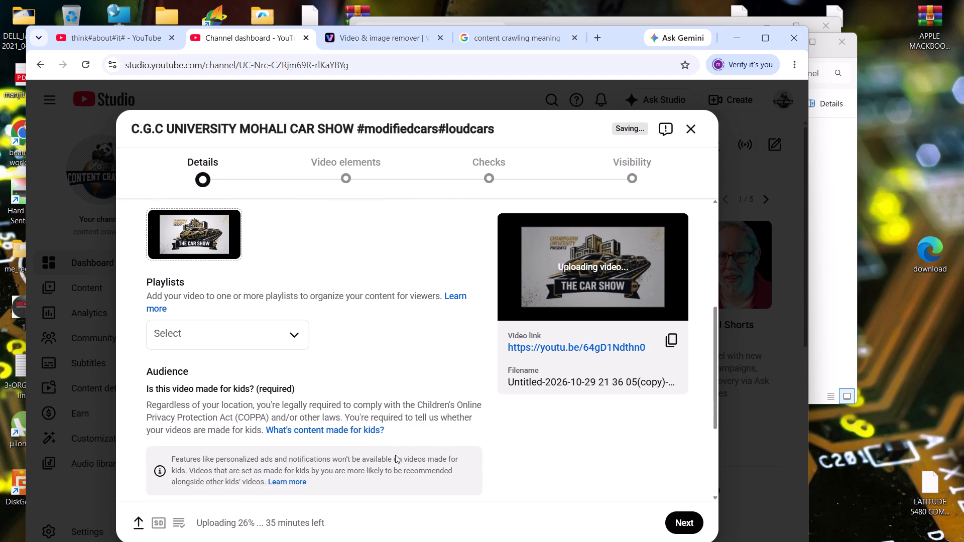
{"action": "scroll", "coordinate": [395, 455], "scroll_direction": "down", "scroll_amount": 2}
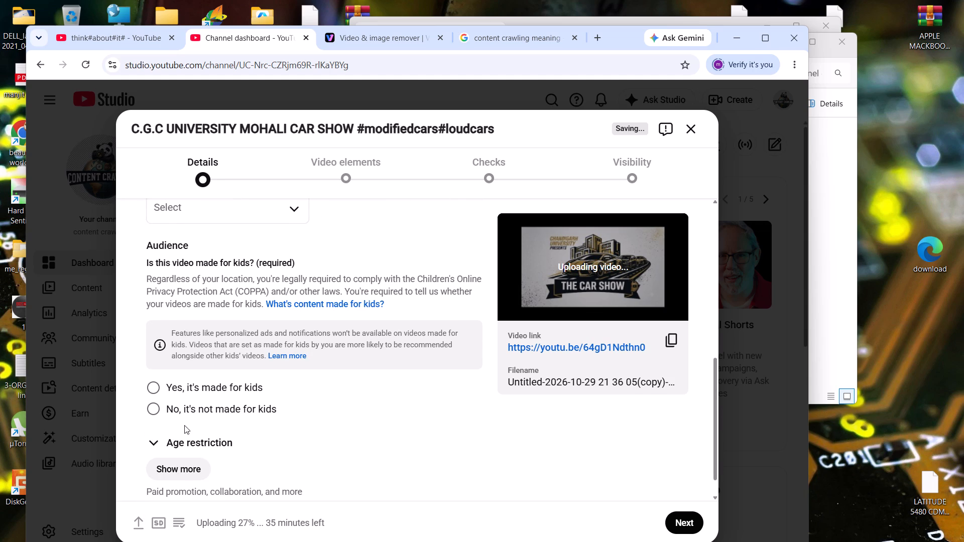
{"action": "left_click", "coordinate": [172, 409]}
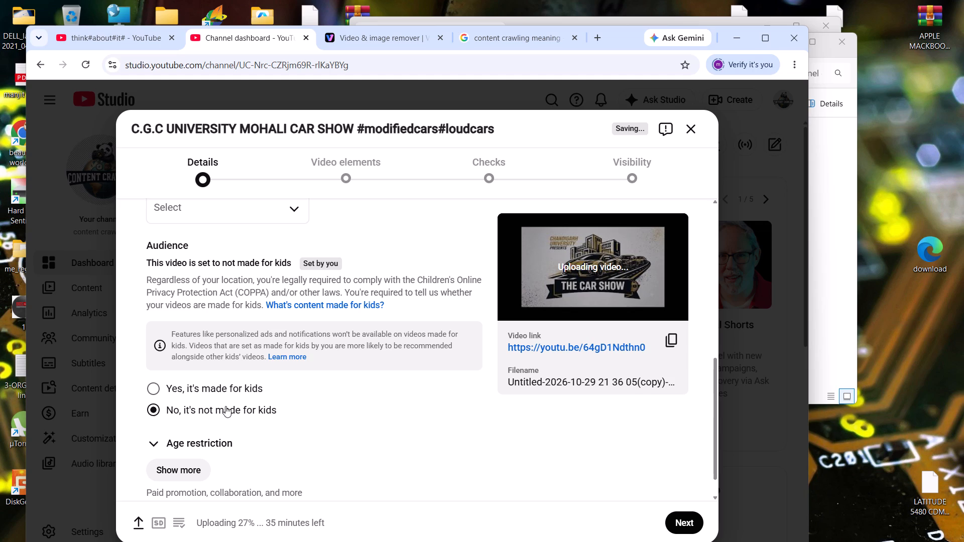
Expand the additional video settings and set paid promotion to "Yes, my video includes paid promotion".
{"action": "scroll", "coordinate": [328, 429], "scroll_direction": "down", "scroll_amount": 2}
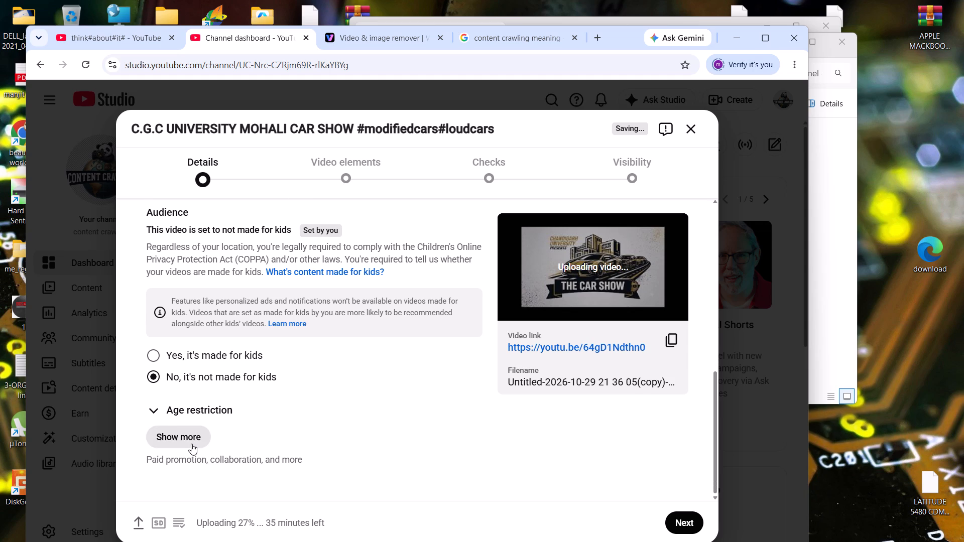
{"action": "left_click", "coordinate": [191, 444]}
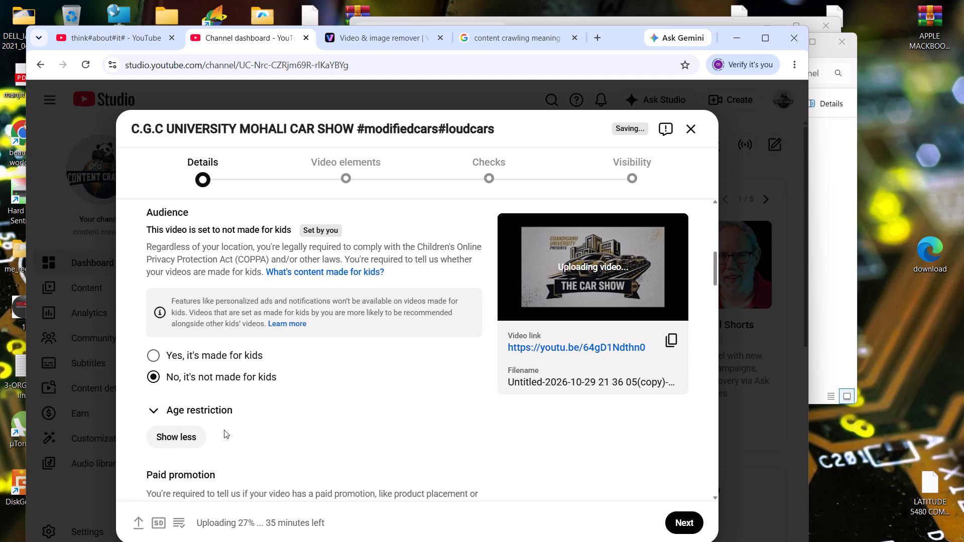
{"action": "scroll", "coordinate": [224, 430], "scroll_direction": "down", "scroll_amount": 2}
{"action": "left_click", "coordinate": [186, 313]}
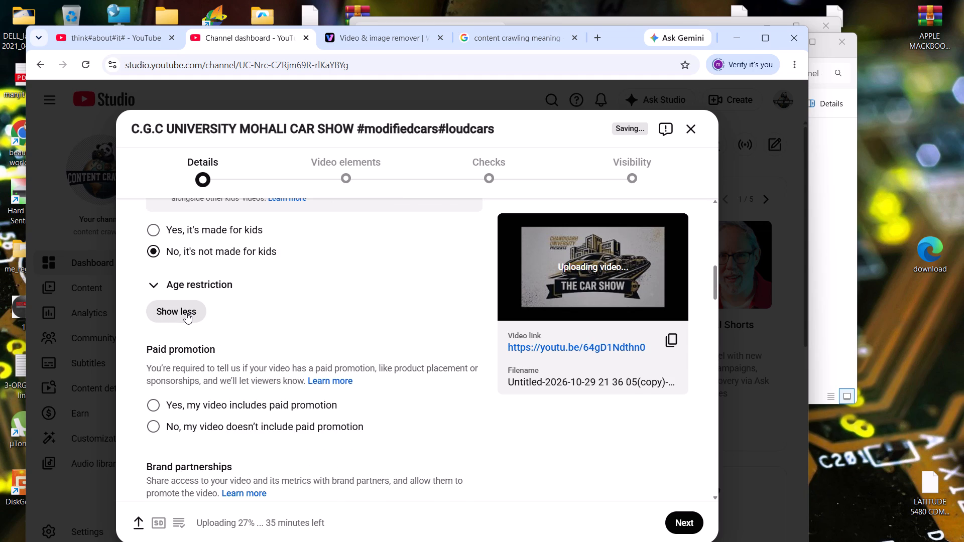
{"action": "scroll", "coordinate": [248, 421], "scroll_direction": "down", "scroll_amount": 6}
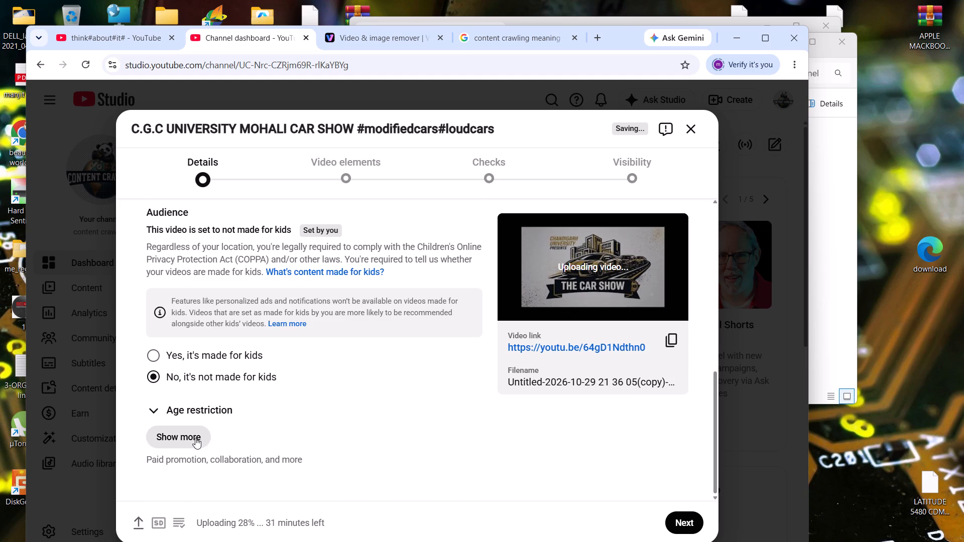
{"action": "left_click", "coordinate": [195, 438]}
{"action": "scroll", "coordinate": [197, 435], "scroll_direction": "down", "scroll_amount": 1}
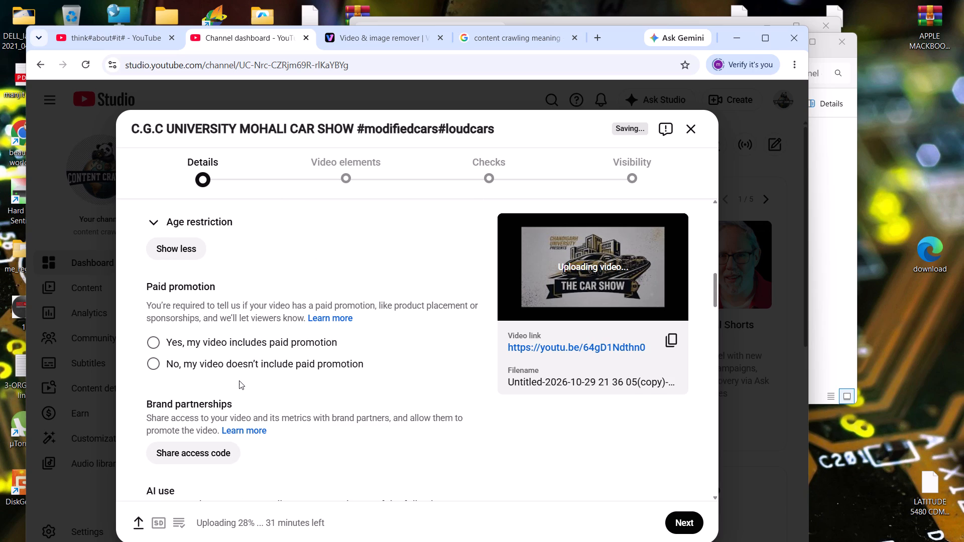
{"action": "left_click", "coordinate": [256, 343]}
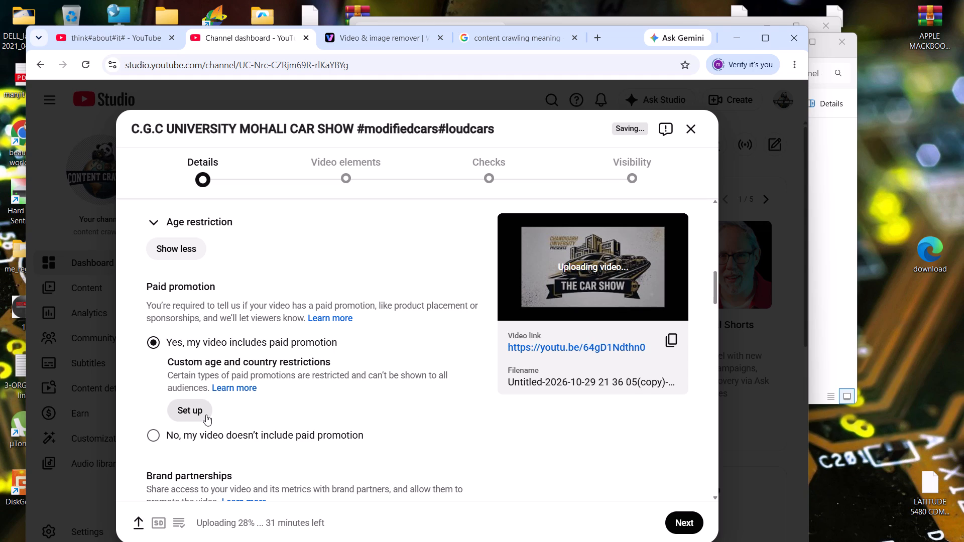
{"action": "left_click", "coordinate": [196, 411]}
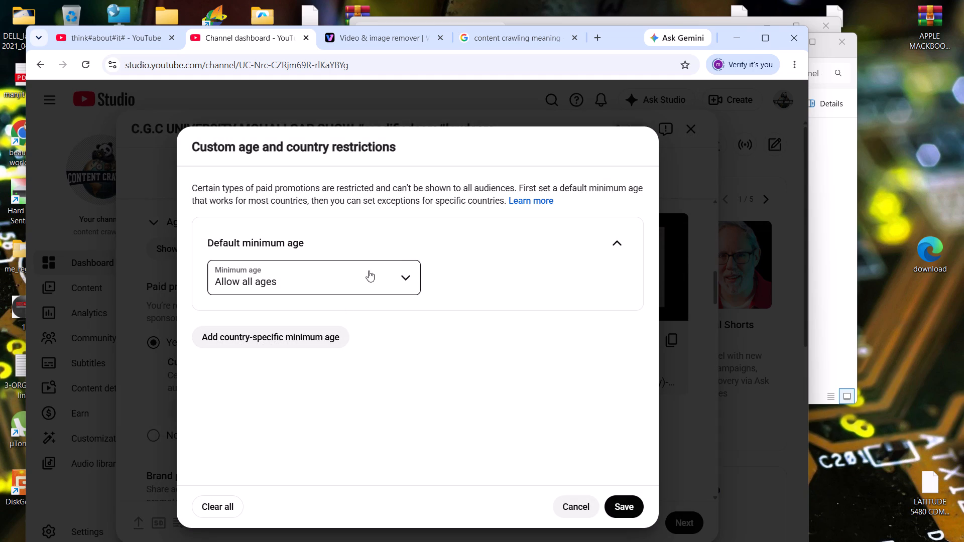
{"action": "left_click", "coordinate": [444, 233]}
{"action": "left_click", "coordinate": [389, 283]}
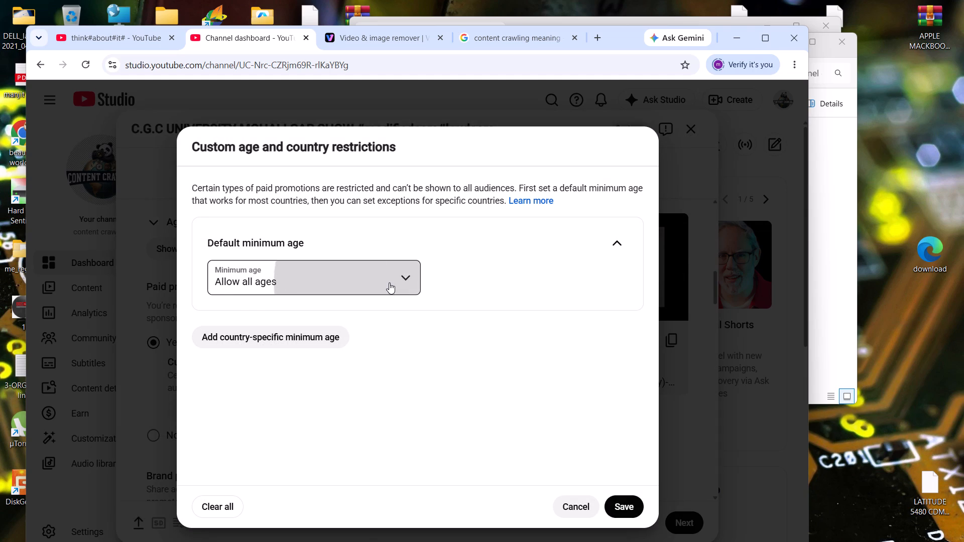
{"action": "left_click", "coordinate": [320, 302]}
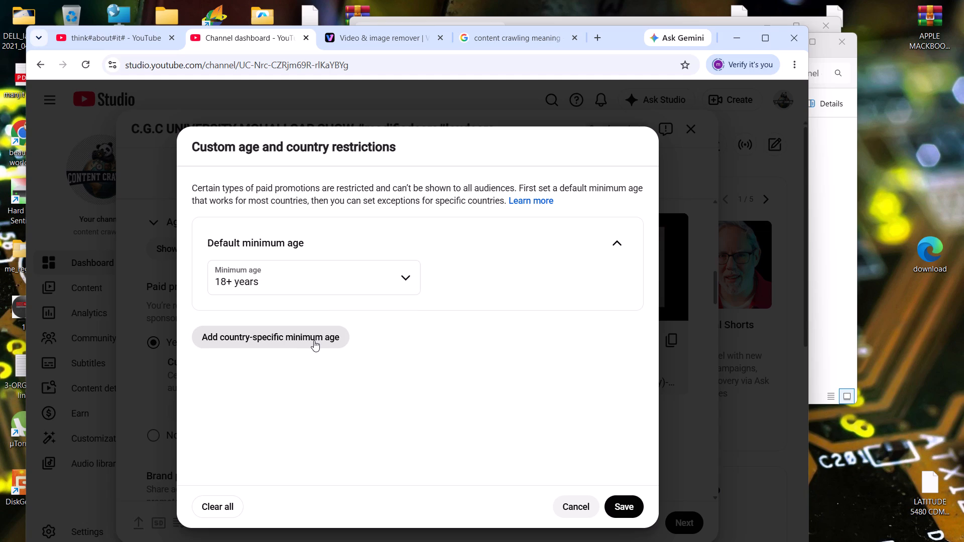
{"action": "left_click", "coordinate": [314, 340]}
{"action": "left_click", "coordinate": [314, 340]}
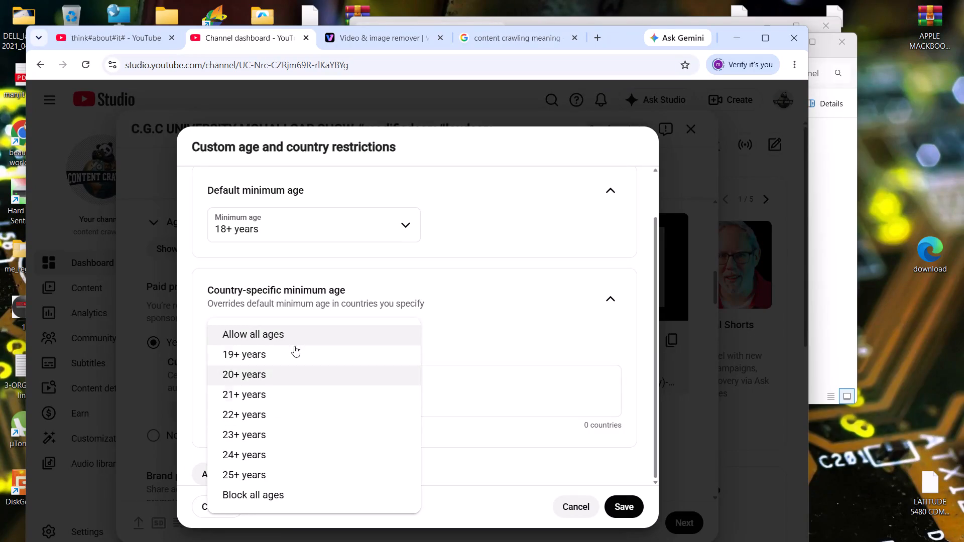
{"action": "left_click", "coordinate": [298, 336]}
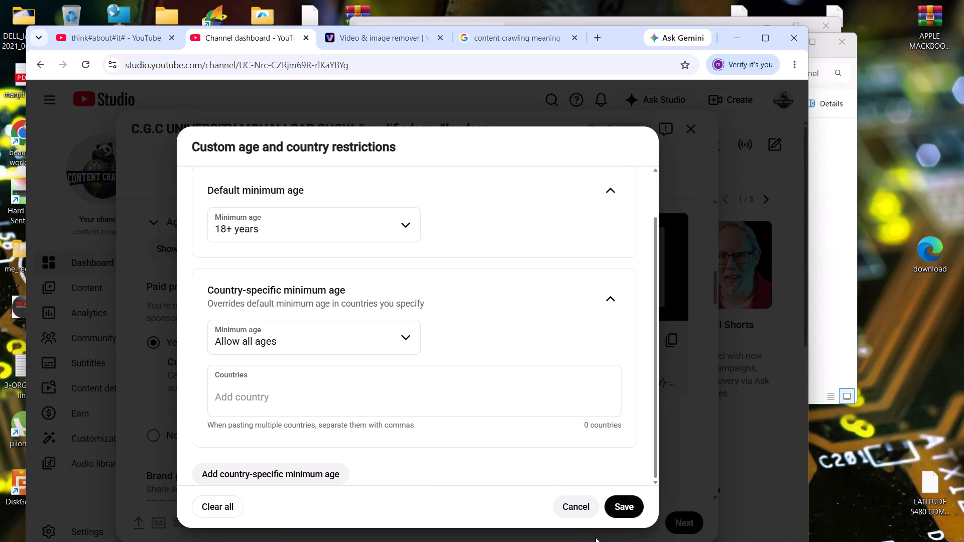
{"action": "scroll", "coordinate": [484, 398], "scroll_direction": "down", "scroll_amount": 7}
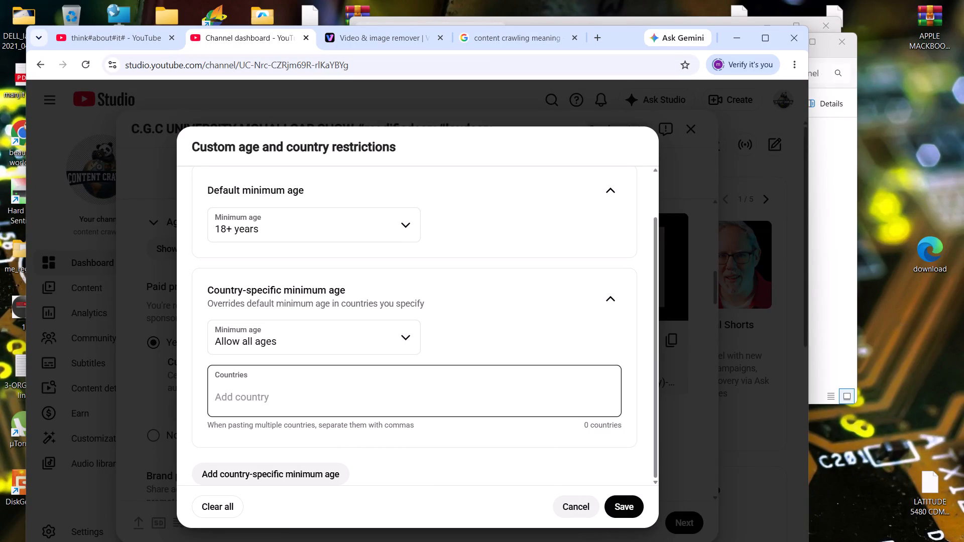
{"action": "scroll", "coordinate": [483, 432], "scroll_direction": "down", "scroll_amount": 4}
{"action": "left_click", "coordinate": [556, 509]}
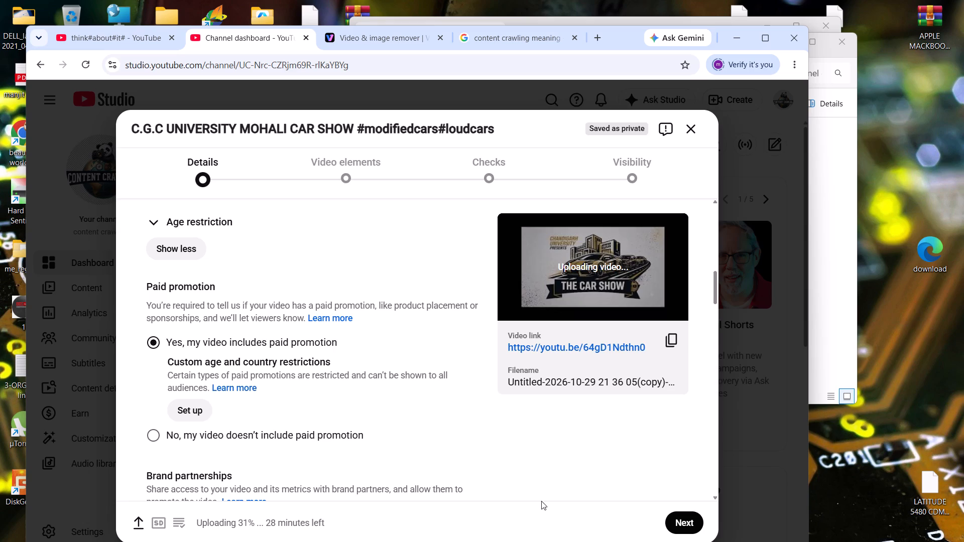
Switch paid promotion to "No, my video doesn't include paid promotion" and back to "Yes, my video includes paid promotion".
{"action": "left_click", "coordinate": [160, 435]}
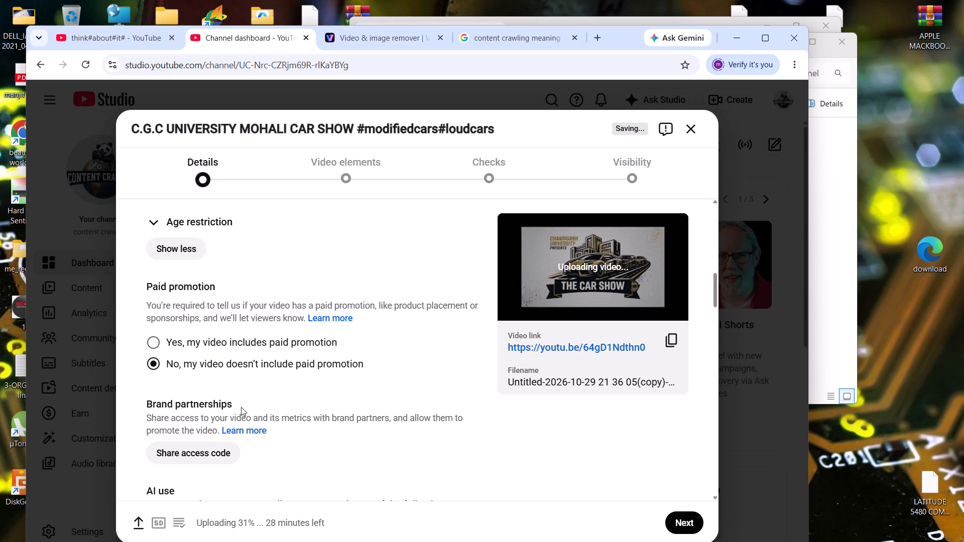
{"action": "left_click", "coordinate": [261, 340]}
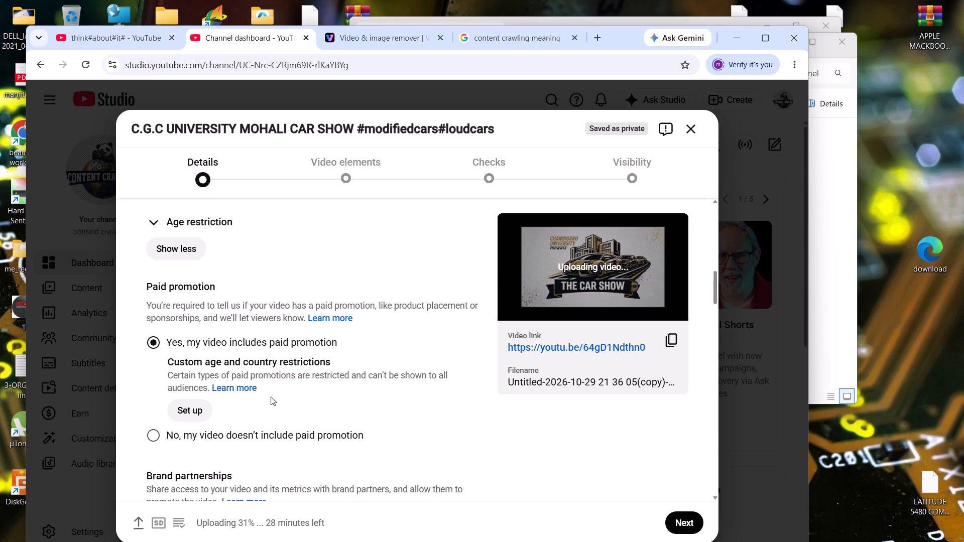
Check the brand partnerships access code and its sharing options without sharing it.
{"action": "scroll", "coordinate": [272, 400], "scroll_direction": "down", "scroll_amount": 2}
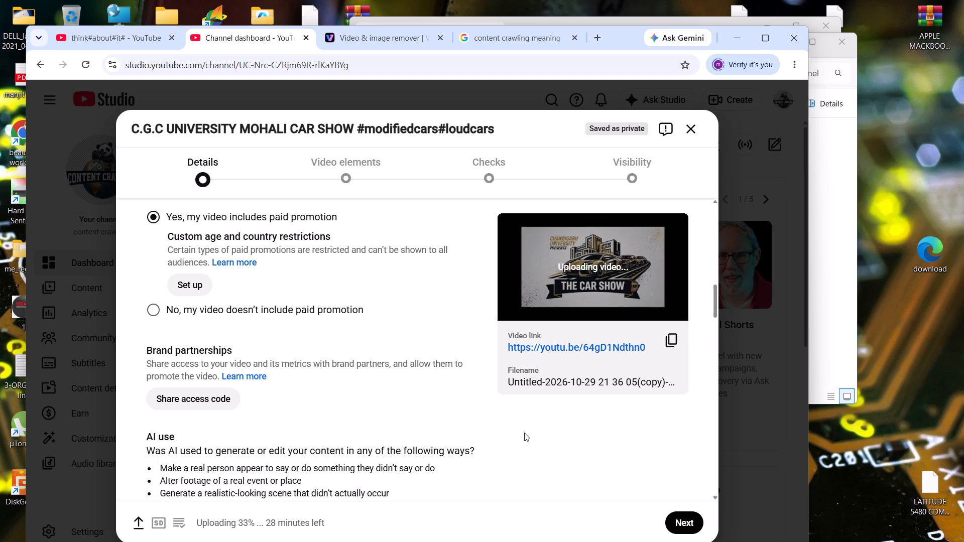
{"action": "scroll", "coordinate": [222, 452], "scroll_direction": "down", "scroll_amount": 1}
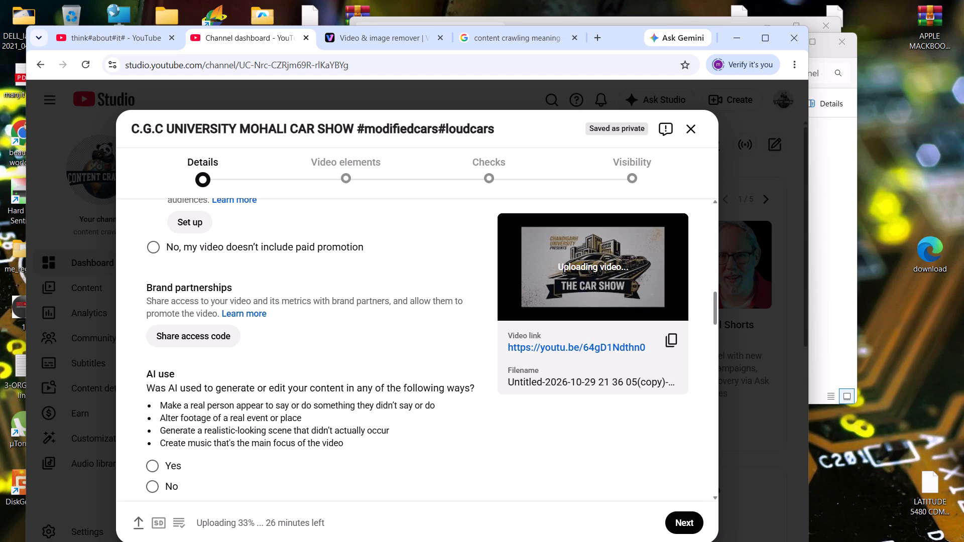
{"action": "left_click", "coordinate": [222, 334]}
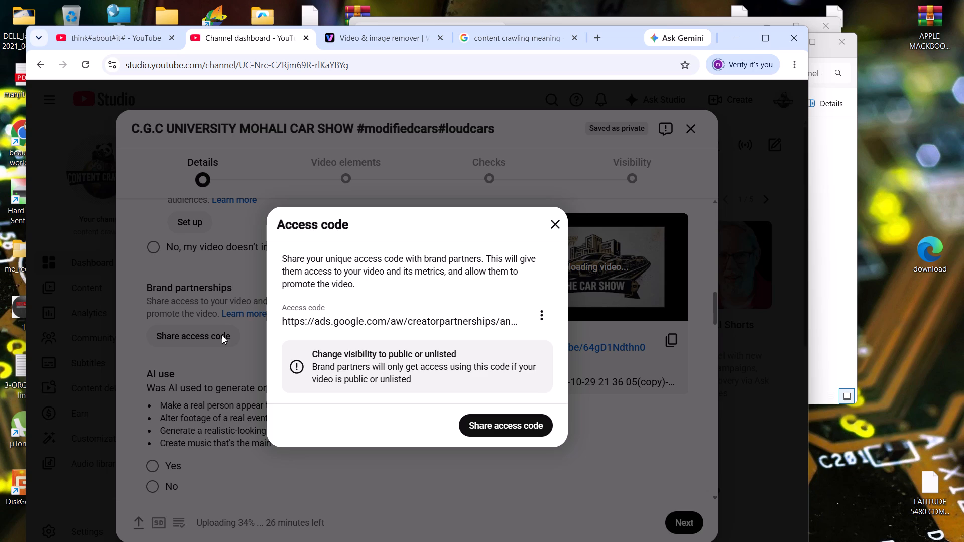
{"action": "left_click", "coordinate": [506, 430]}
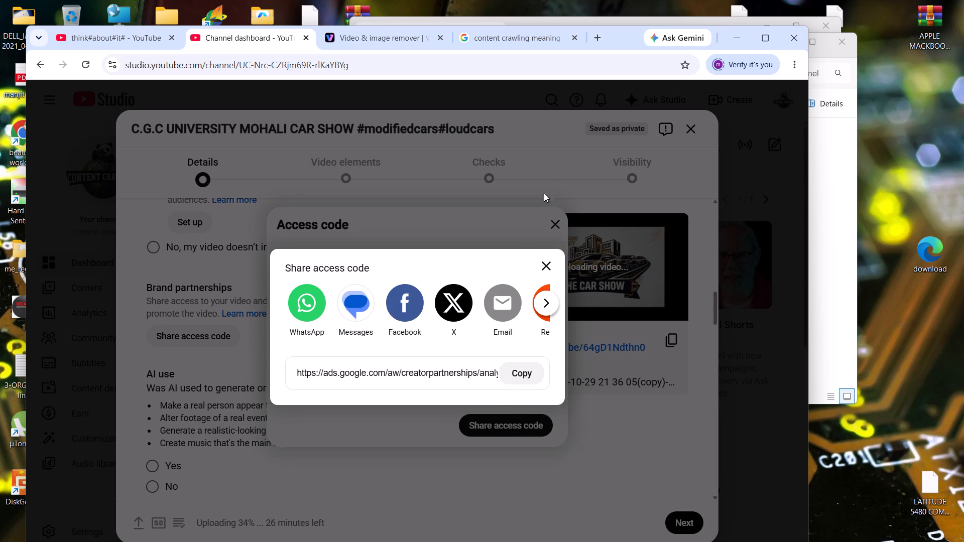
{"action": "left_click", "coordinate": [546, 265]}
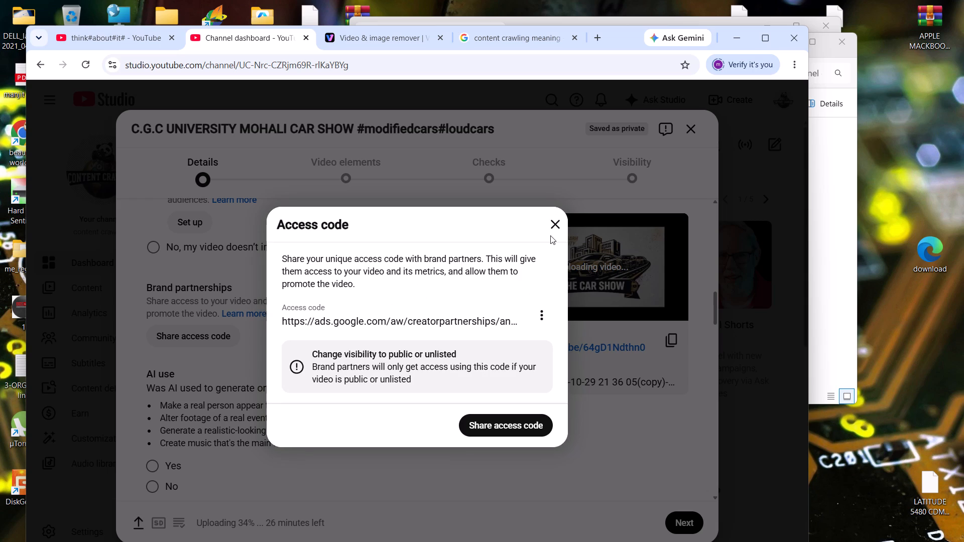
{"action": "left_click", "coordinate": [558, 219]}
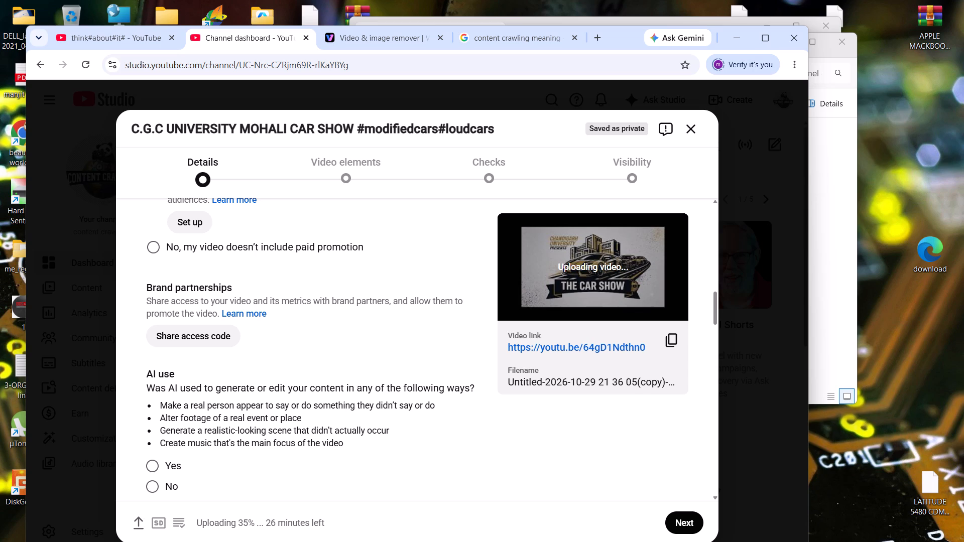
Set paid promotion to "No, my video doesn't include paid promotion".
{"action": "scroll", "coordinate": [199, 331], "scroll_direction": "up", "scroll_amount": 2}
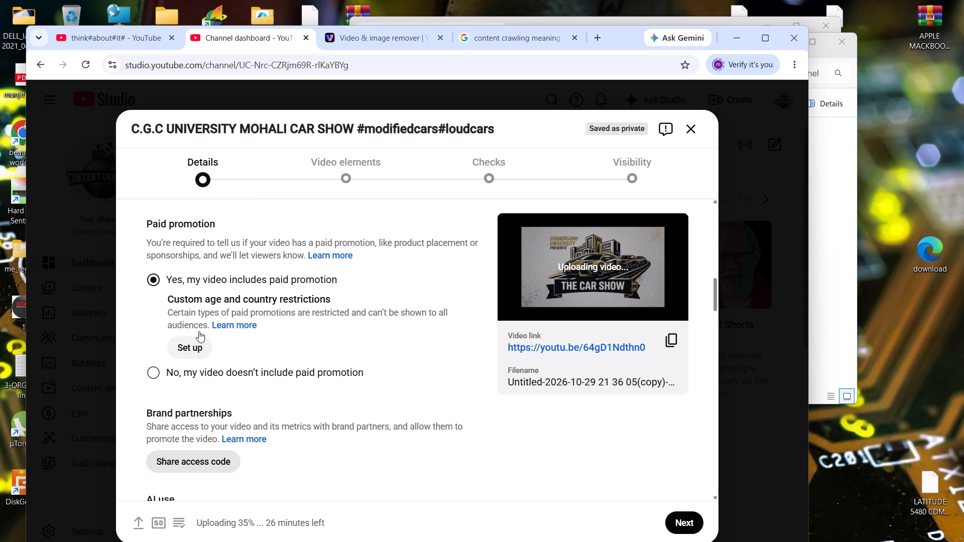
{"action": "left_click", "coordinate": [169, 374]}
Set the video language to English (India) and the caption certification to "This content has never aired on television in the U.S.".
{"action": "scroll", "coordinate": [246, 434], "scroll_direction": "down", "scroll_amount": 6}
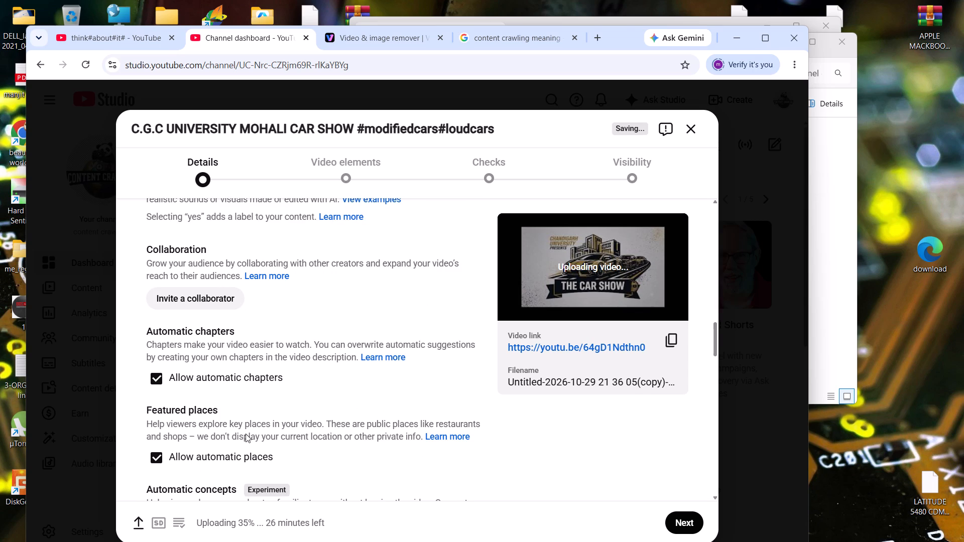
{"action": "scroll", "coordinate": [246, 431], "scroll_direction": "down", "scroll_amount": 1}
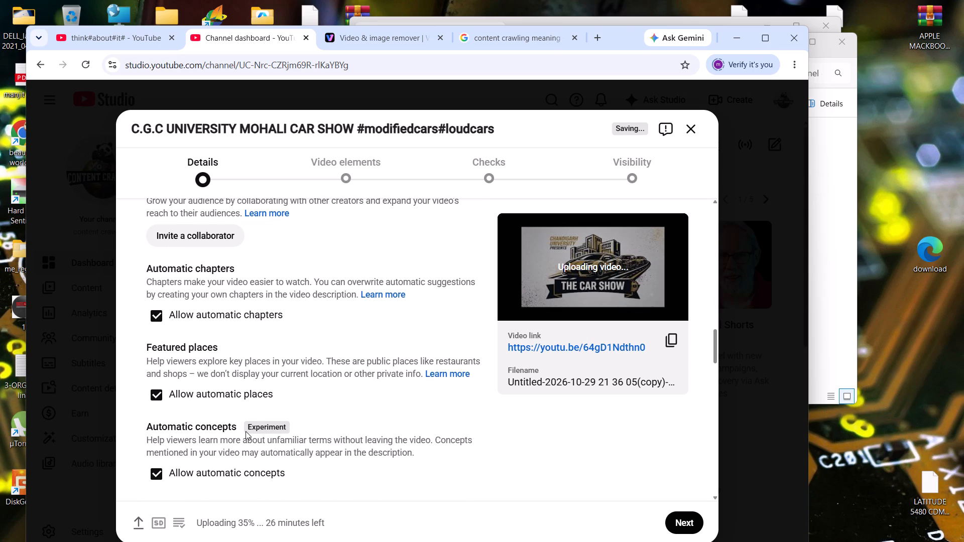
{"action": "scroll", "coordinate": [246, 431], "scroll_direction": "down", "scroll_amount": 4}
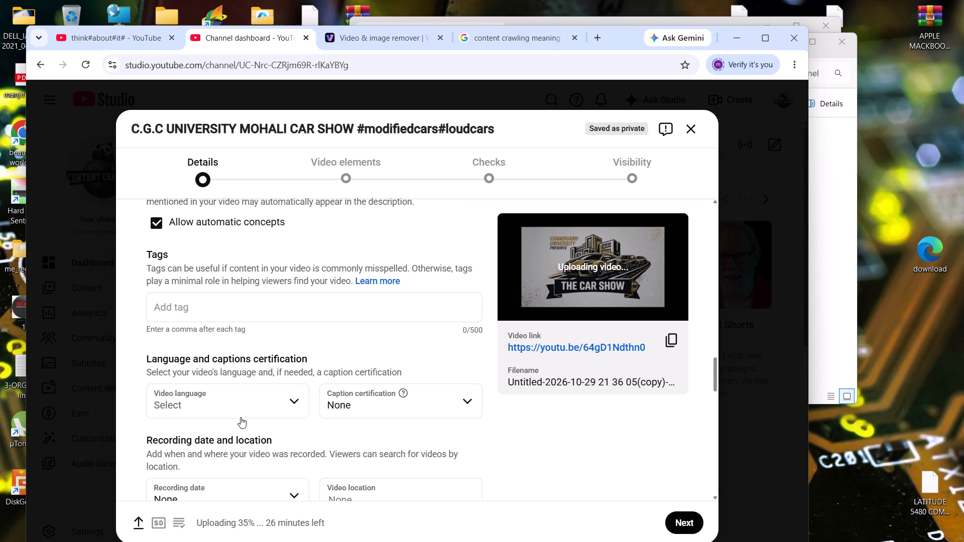
{"action": "left_click", "coordinate": [247, 405]}
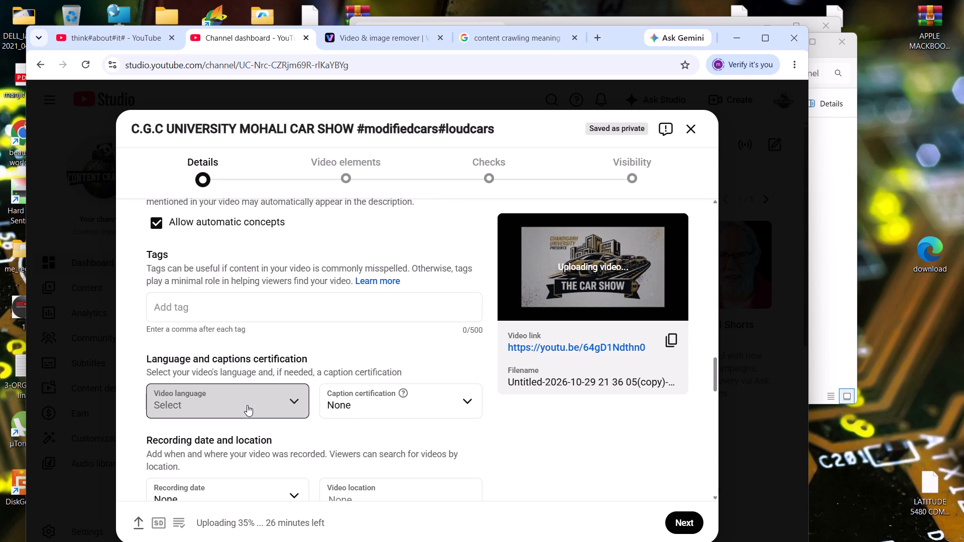
{"action": "left_click", "coordinate": [247, 405]}
{"action": "left_click", "coordinate": [247, 405]}
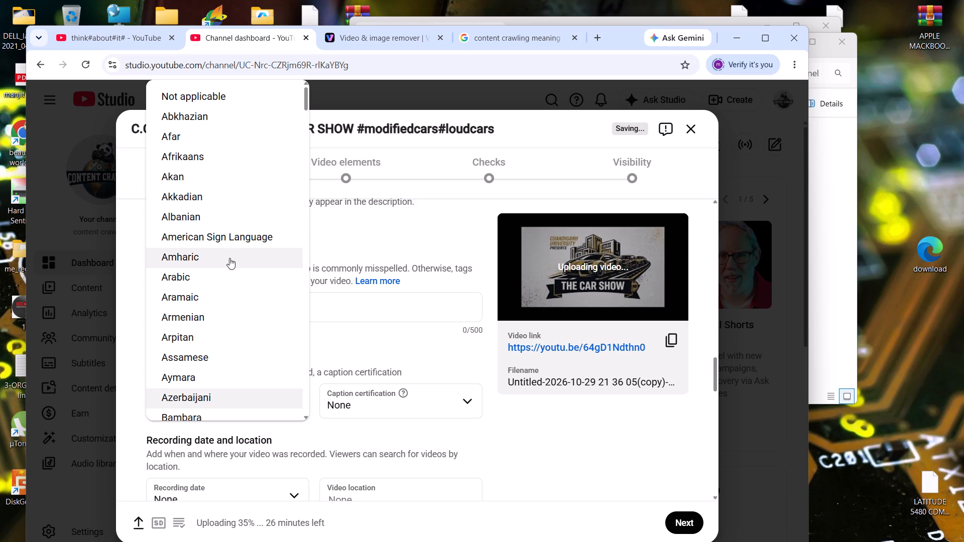
{"action": "key", "text": "e"}
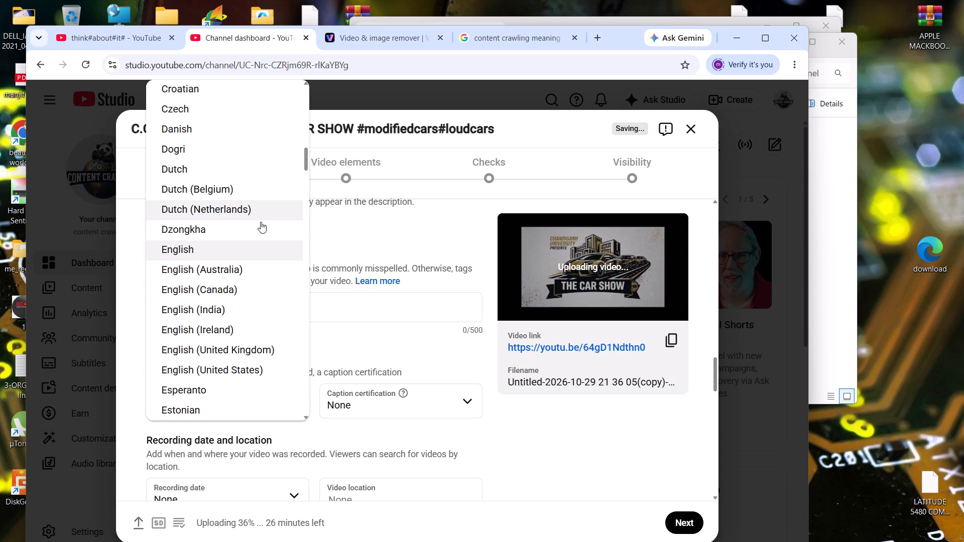
{"action": "key", "text": "e"}
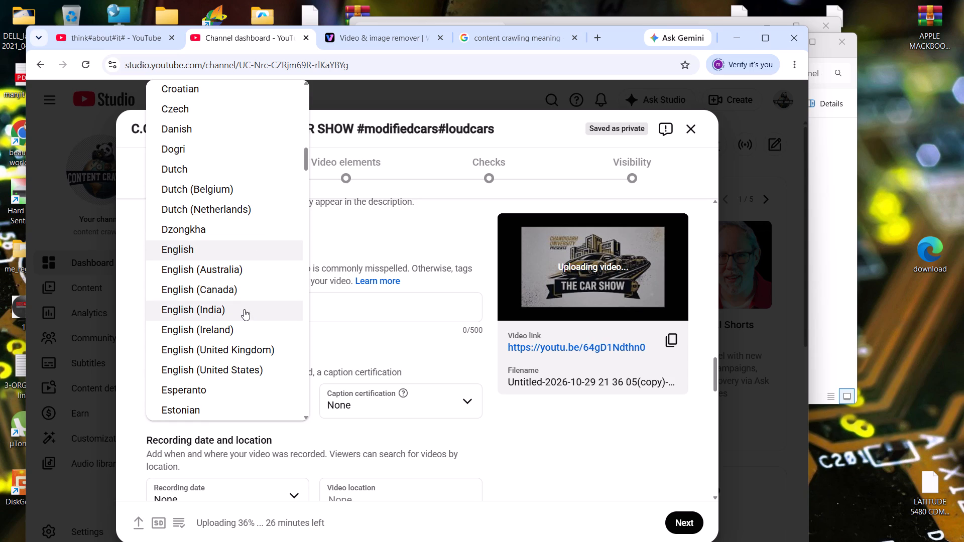
{"action": "left_click", "coordinate": [244, 309]}
{"action": "left_click", "coordinate": [416, 408]}
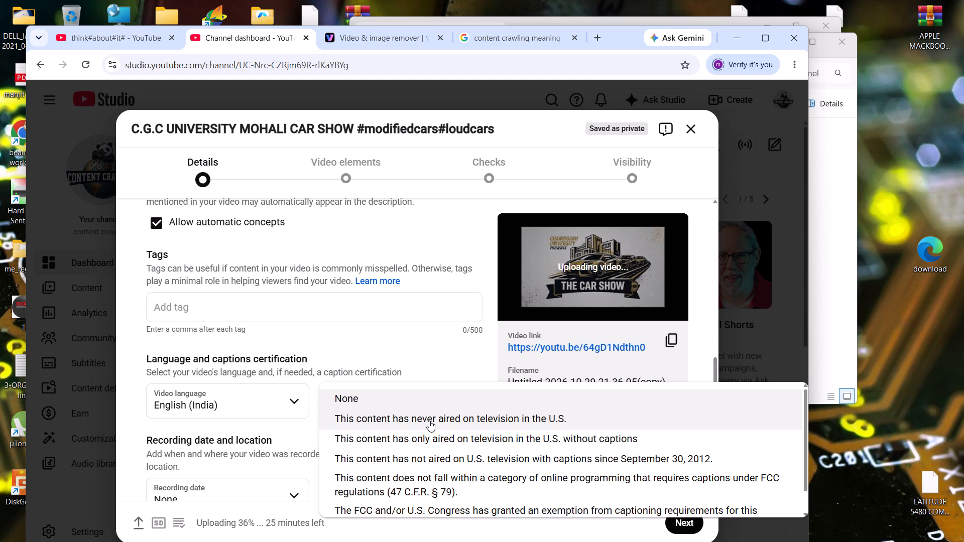
{"action": "left_click", "coordinate": [428, 420]}
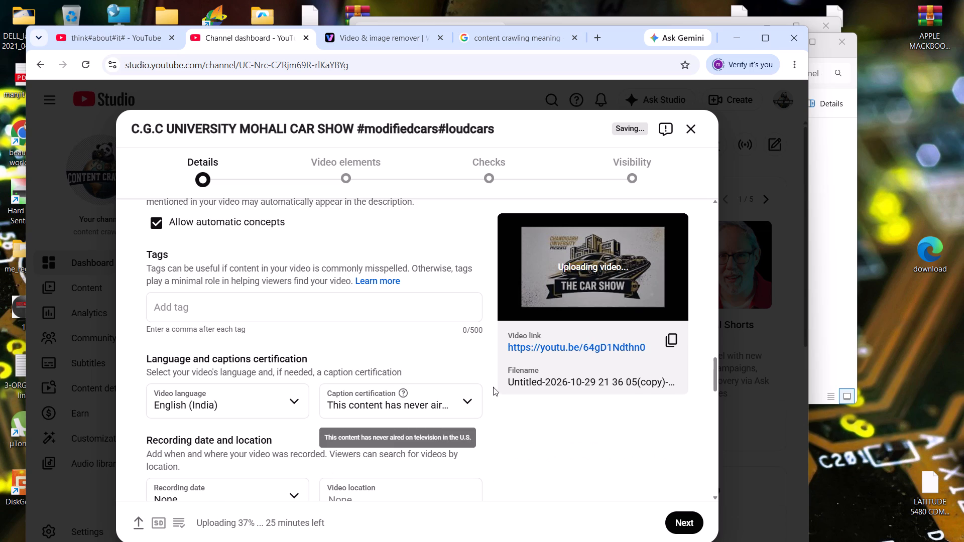
Set the video's recording date to Oct 29, 2026.
{"action": "scroll", "coordinate": [374, 402], "scroll_direction": "down", "scroll_amount": 2}
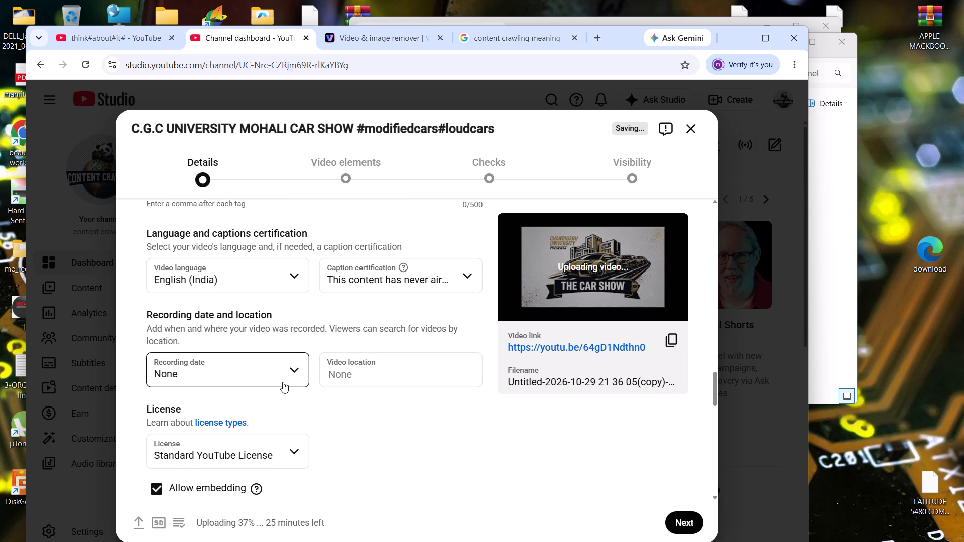
{"action": "left_click", "coordinate": [283, 375]}
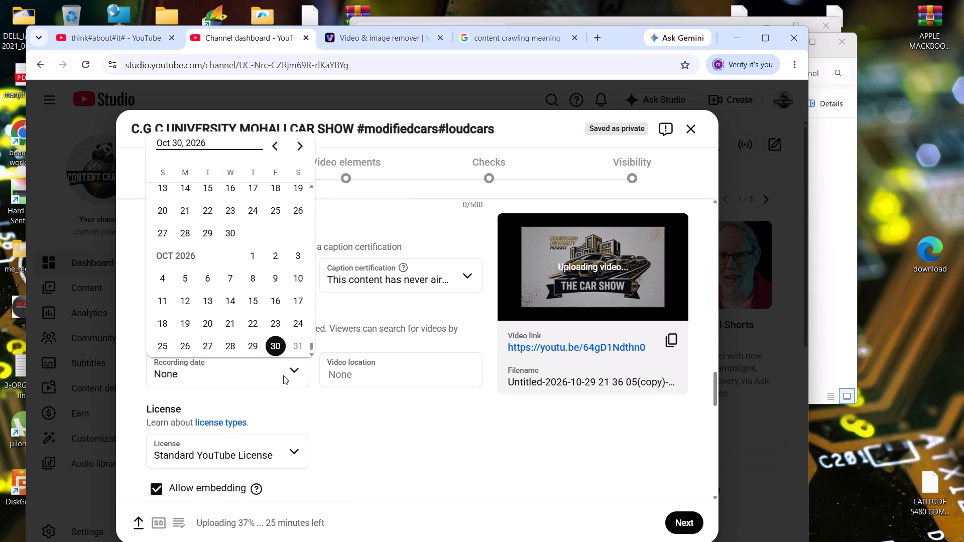
{"action": "left_click", "coordinate": [256, 348]}
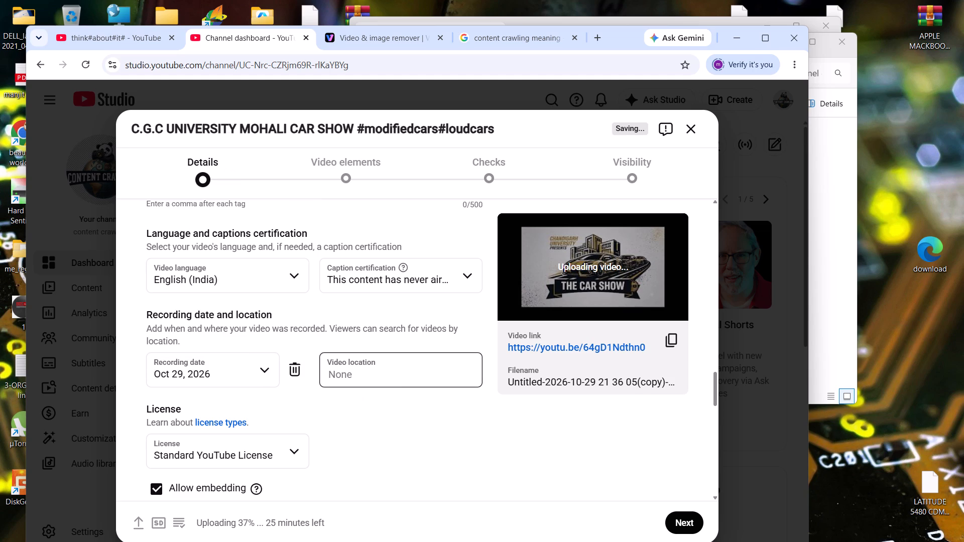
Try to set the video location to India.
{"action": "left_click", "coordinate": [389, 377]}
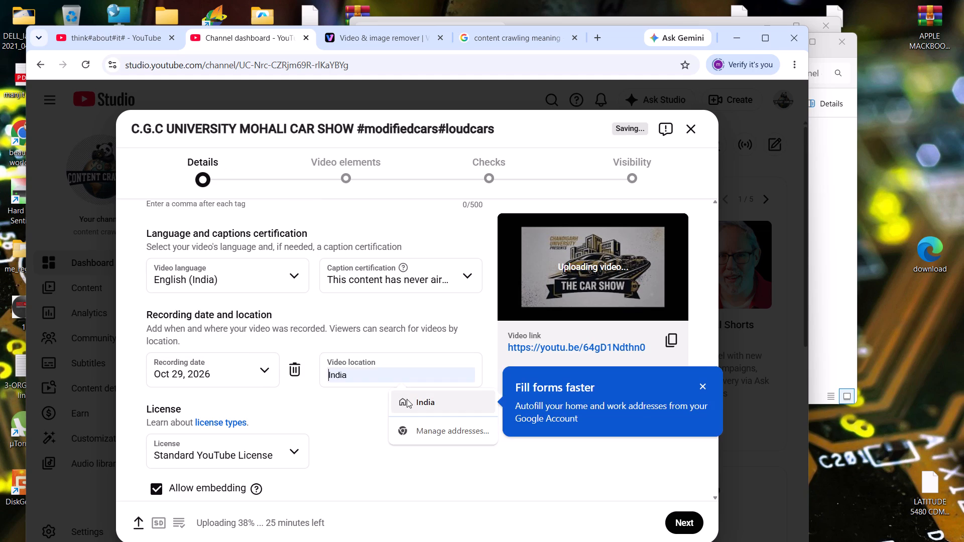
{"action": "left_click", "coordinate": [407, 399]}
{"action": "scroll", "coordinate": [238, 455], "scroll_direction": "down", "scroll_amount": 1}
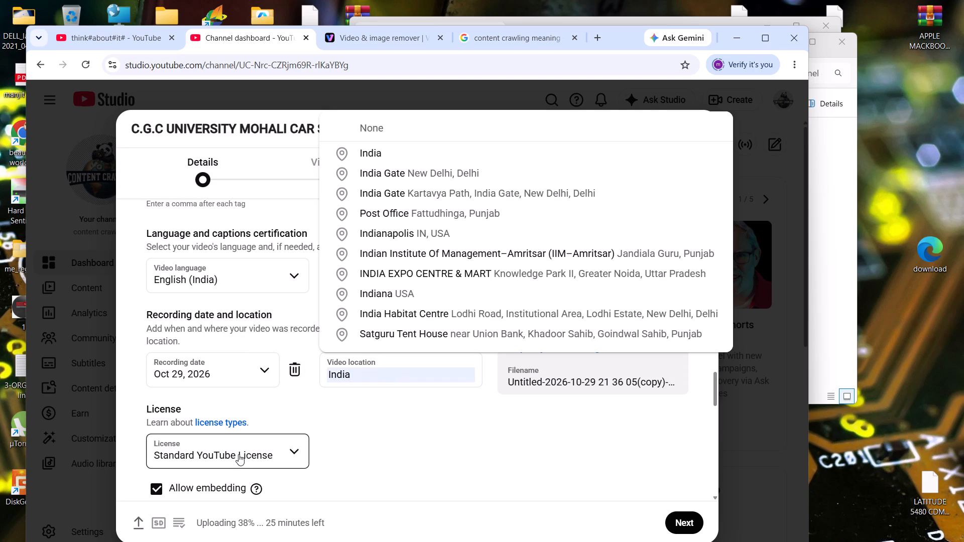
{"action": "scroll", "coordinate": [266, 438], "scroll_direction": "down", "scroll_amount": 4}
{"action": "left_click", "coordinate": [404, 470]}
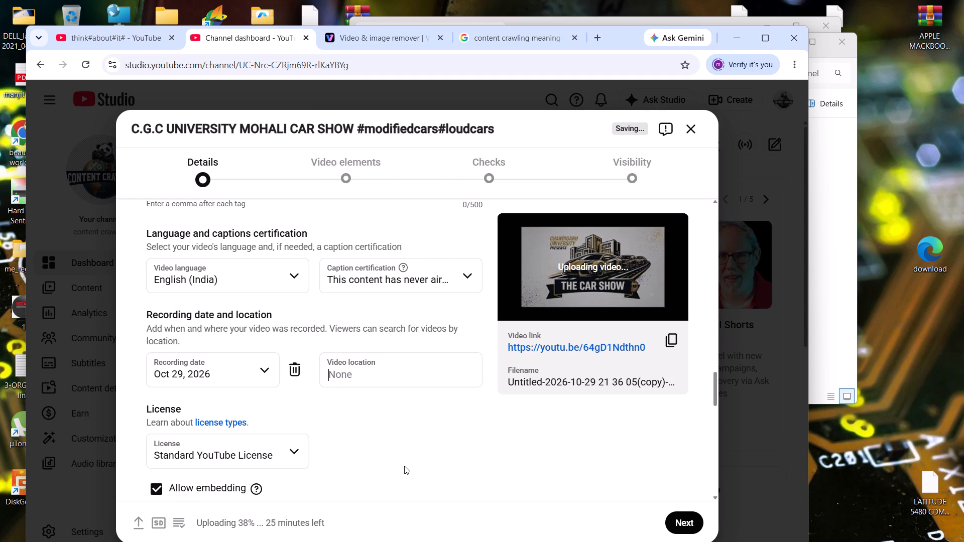
Review the filled-in video details and look through the previous videos whose details can be reused.
{"action": "scroll", "coordinate": [405, 454], "scroll_direction": "up", "scroll_amount": 10}
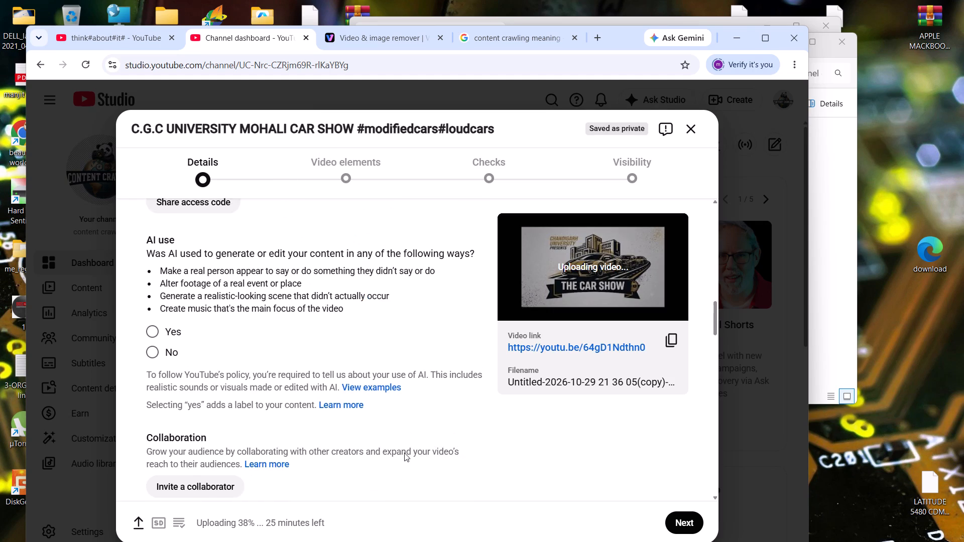
{"action": "scroll", "coordinate": [404, 453], "scroll_direction": "up", "scroll_amount": 14}
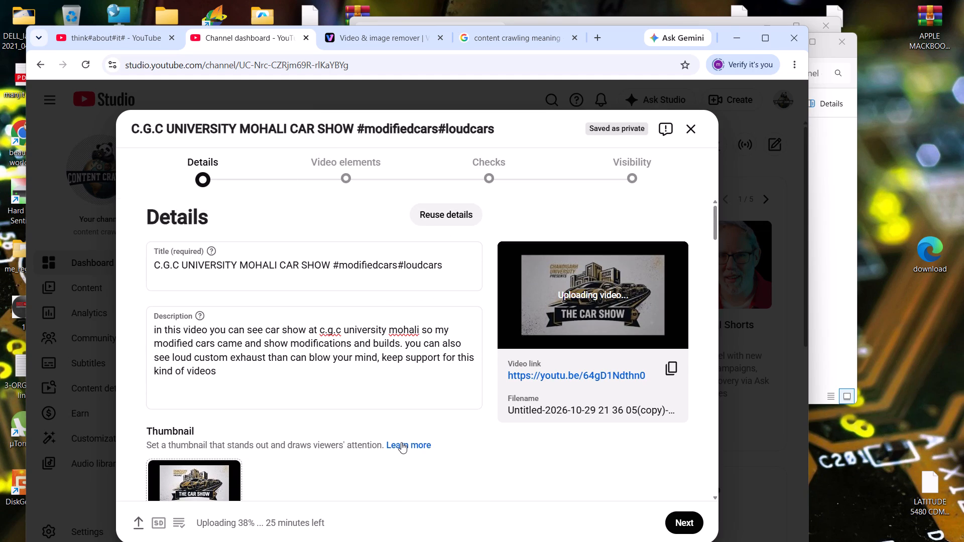
{"action": "scroll", "coordinate": [401, 442], "scroll_direction": "up", "scroll_amount": 4}
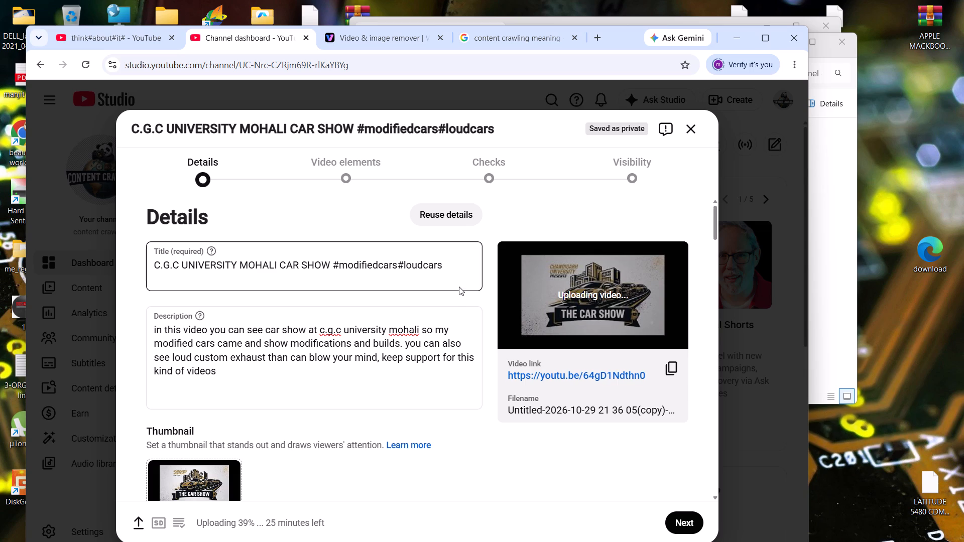
{"action": "left_click", "coordinate": [454, 217]}
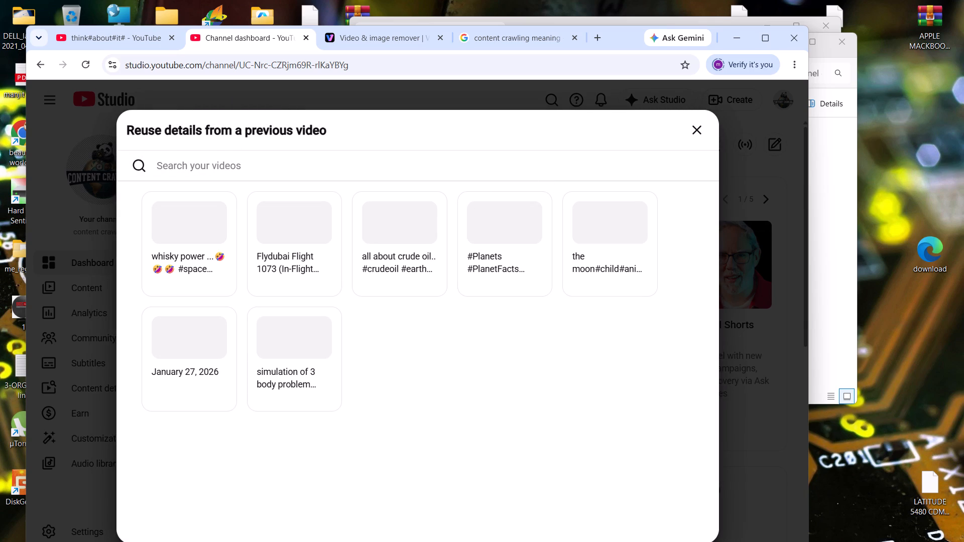
{"action": "left_click", "coordinate": [701, 125]}
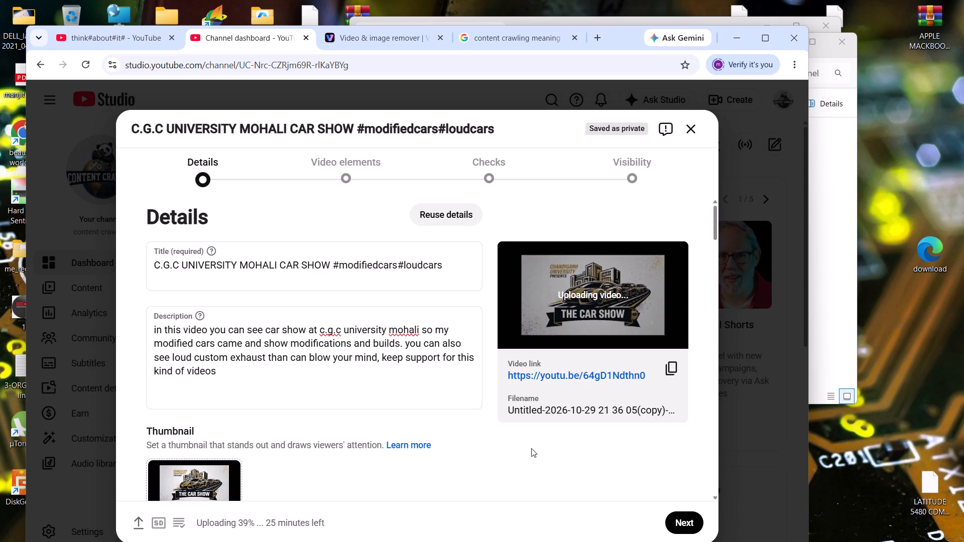
Finish the Details stage and advance the car show video's upload to the Video elements stage.
{"action": "scroll", "coordinate": [495, 372], "scroll_direction": "down", "scroll_amount": 12}
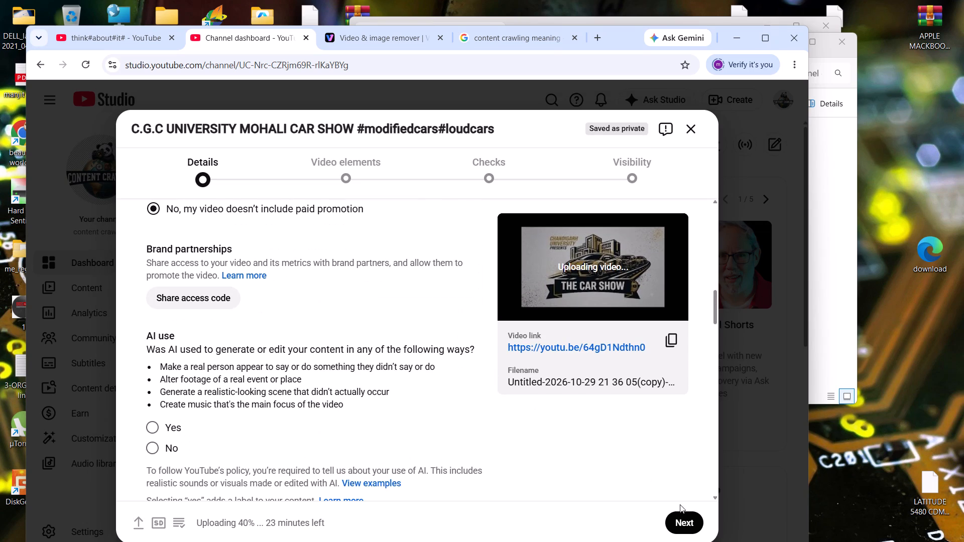
{"action": "left_click", "coordinate": [684, 523]}
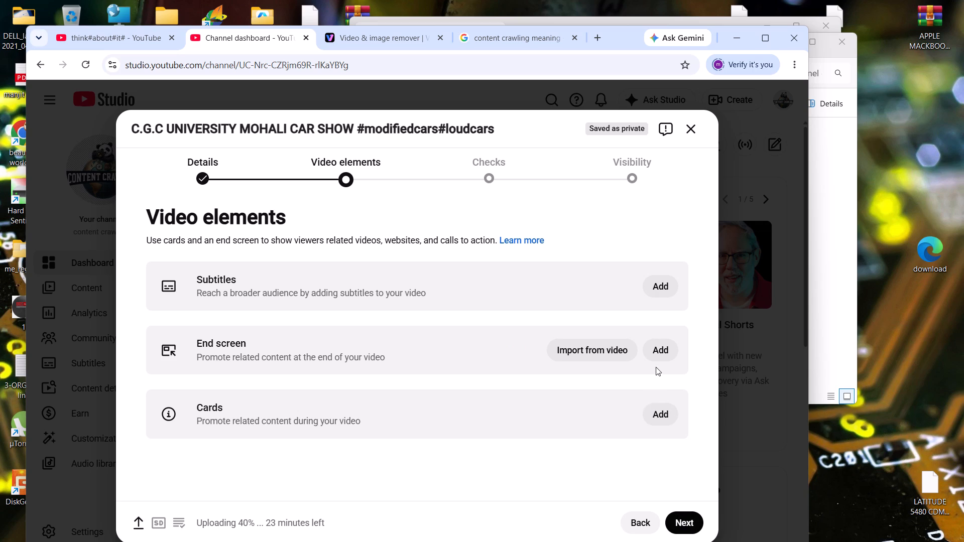
{"action": "left_click", "coordinate": [486, 261]}
{"action": "left_click", "coordinate": [485, 271]}
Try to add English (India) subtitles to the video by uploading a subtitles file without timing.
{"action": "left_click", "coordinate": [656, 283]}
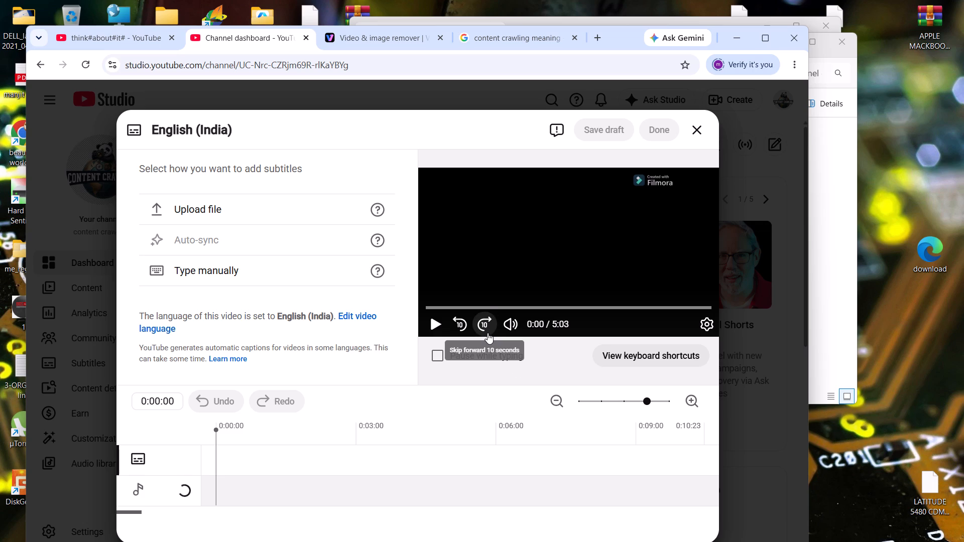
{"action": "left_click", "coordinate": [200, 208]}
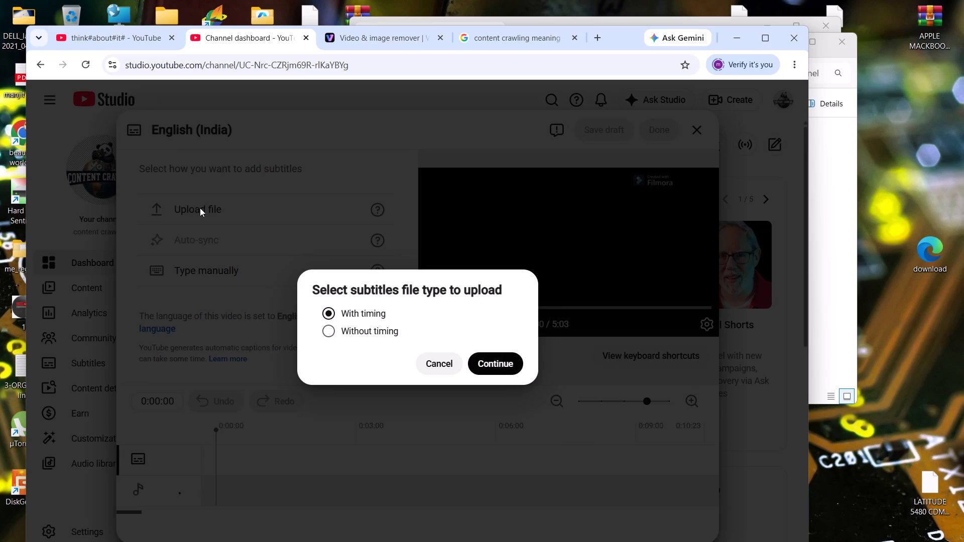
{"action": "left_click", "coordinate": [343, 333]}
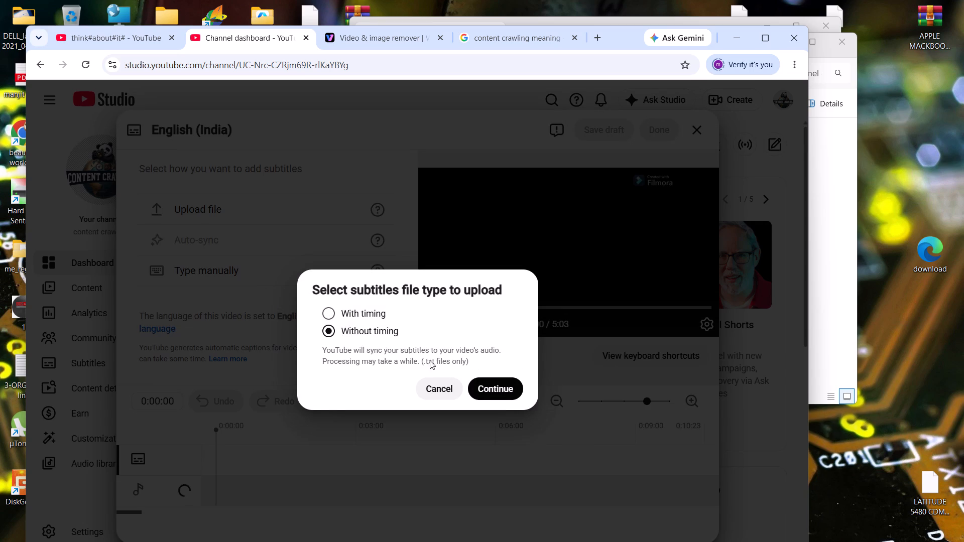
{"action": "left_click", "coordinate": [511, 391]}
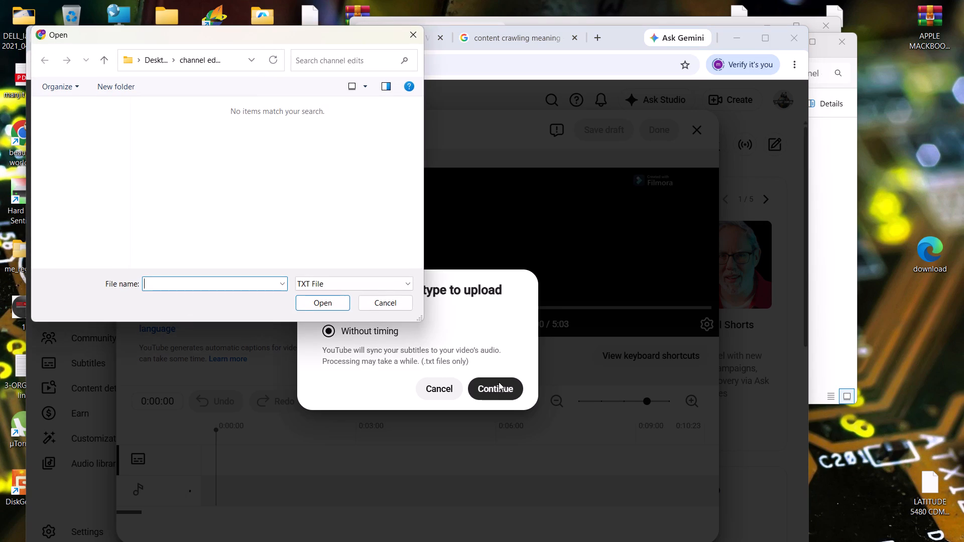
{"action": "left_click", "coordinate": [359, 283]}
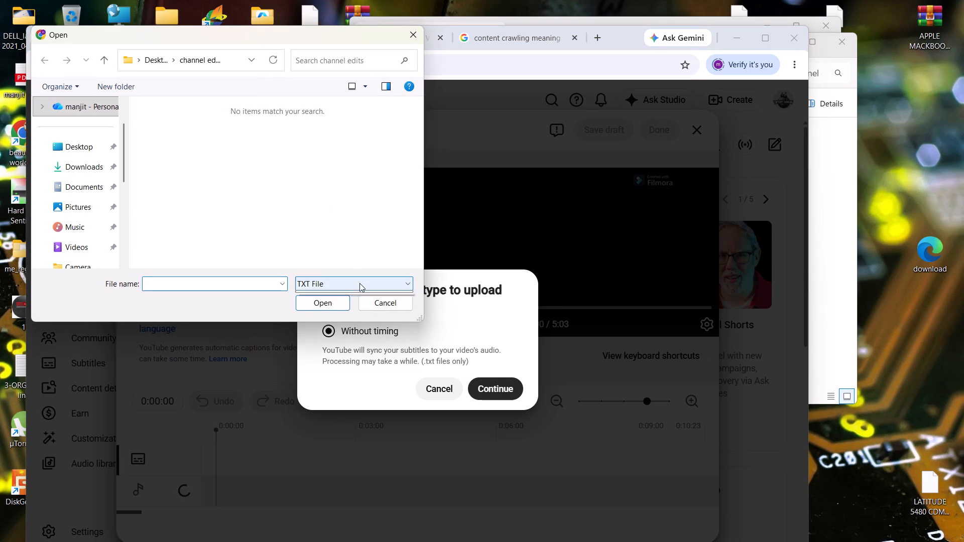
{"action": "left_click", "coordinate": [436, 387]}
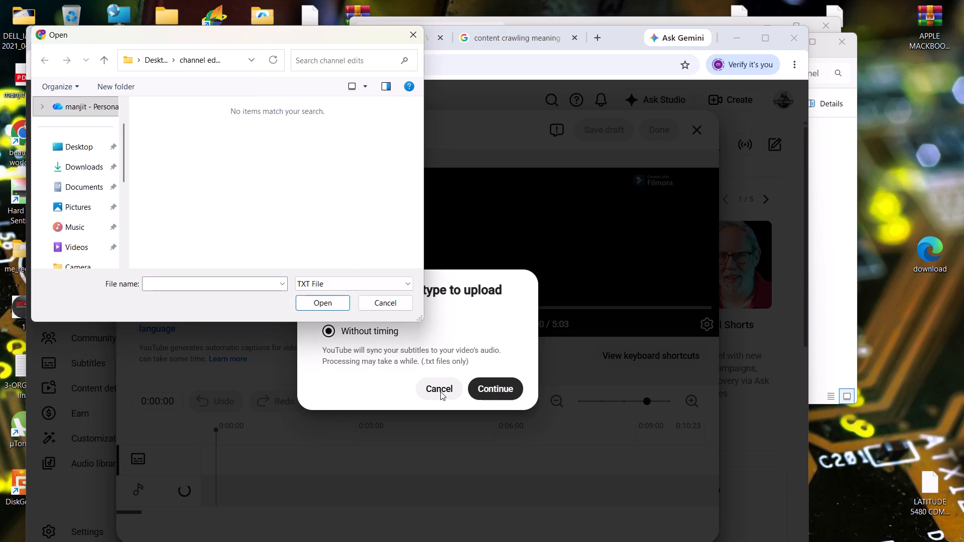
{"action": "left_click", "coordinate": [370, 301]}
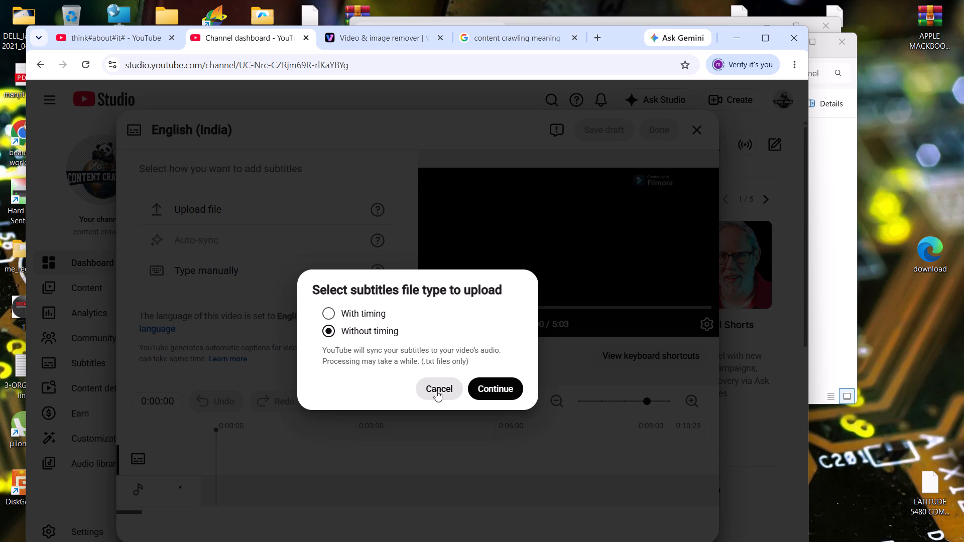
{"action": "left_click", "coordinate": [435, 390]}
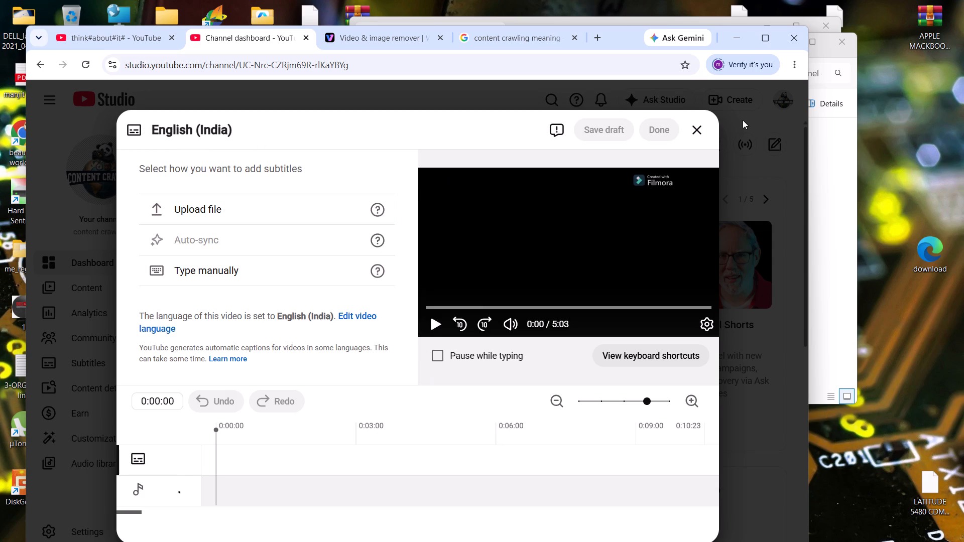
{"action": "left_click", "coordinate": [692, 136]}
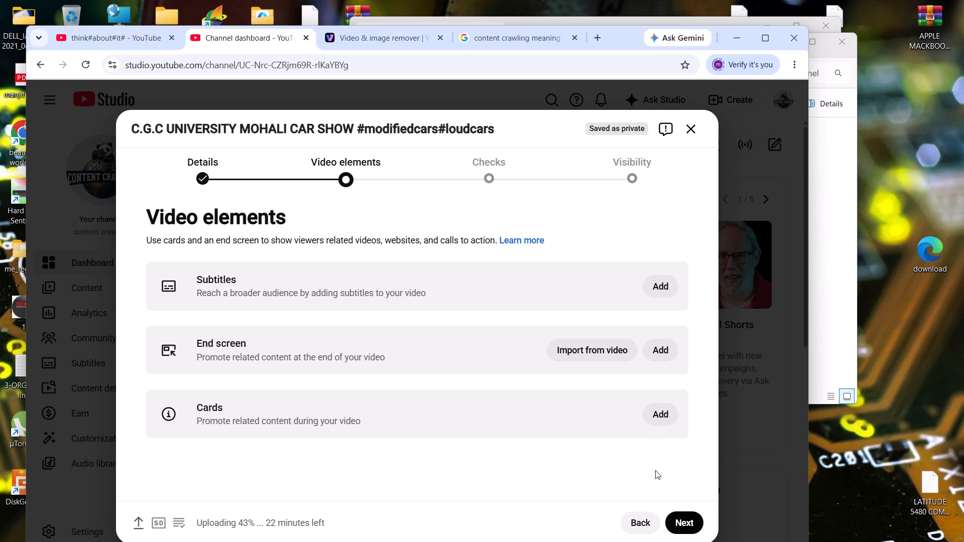
Advance the upload to the Checks stage without adding subtitles, an end screen or cards.
{"action": "left_click", "coordinate": [677, 522]}
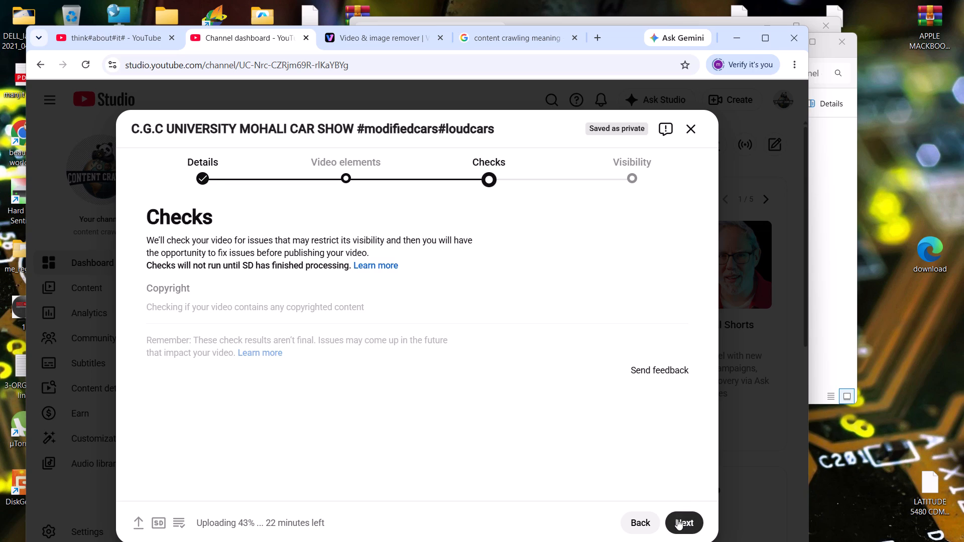
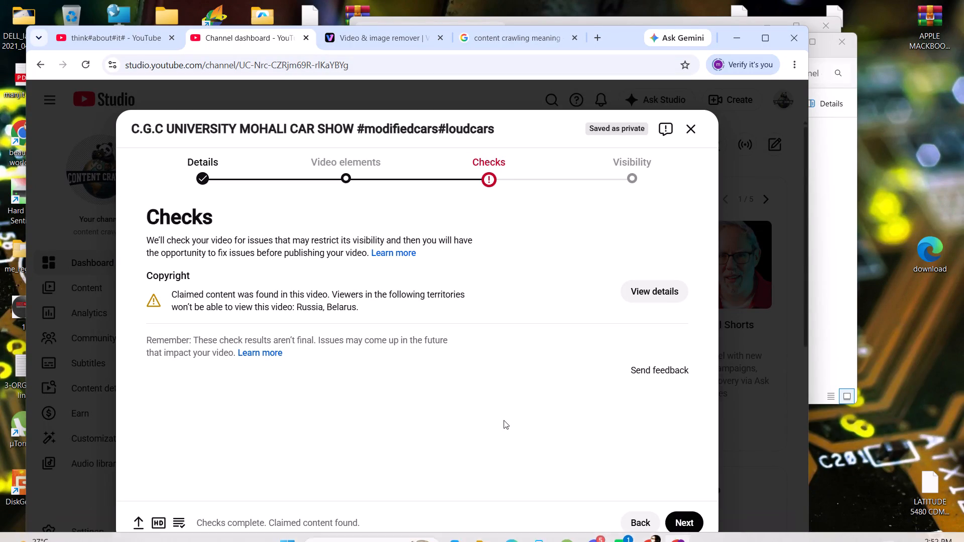
Mute all sound in the Dapper Dan claimed segment from 2:28 to 2:40, acknowledging that the changes are permanent.
{"action": "left_click", "coordinate": [653, 293]}
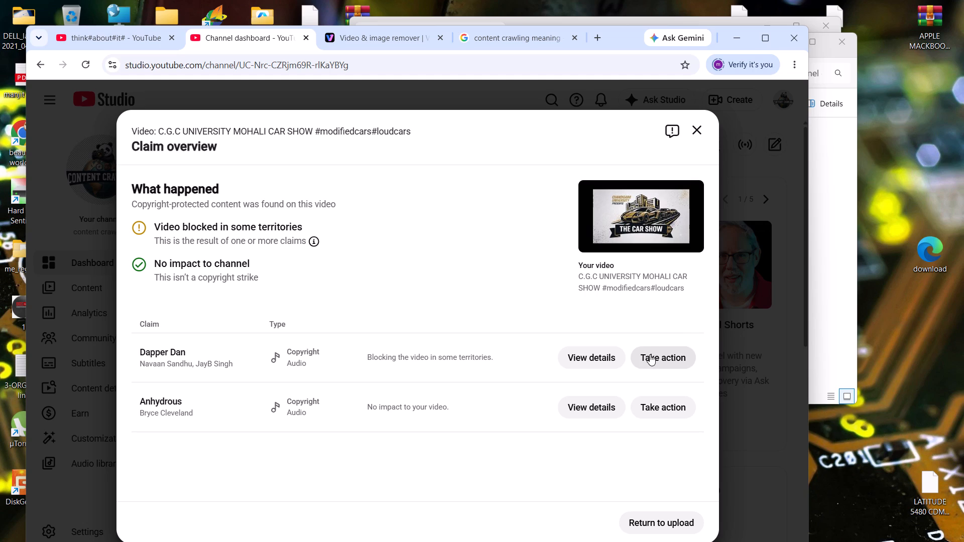
{"action": "left_click", "coordinate": [614, 357]}
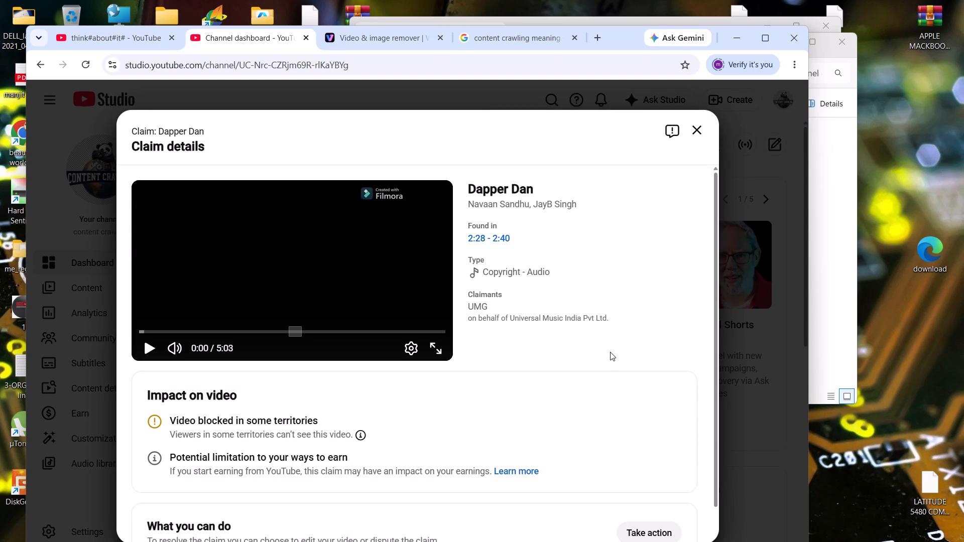
{"action": "scroll", "coordinate": [547, 367], "scroll_direction": "down", "scroll_amount": 1}
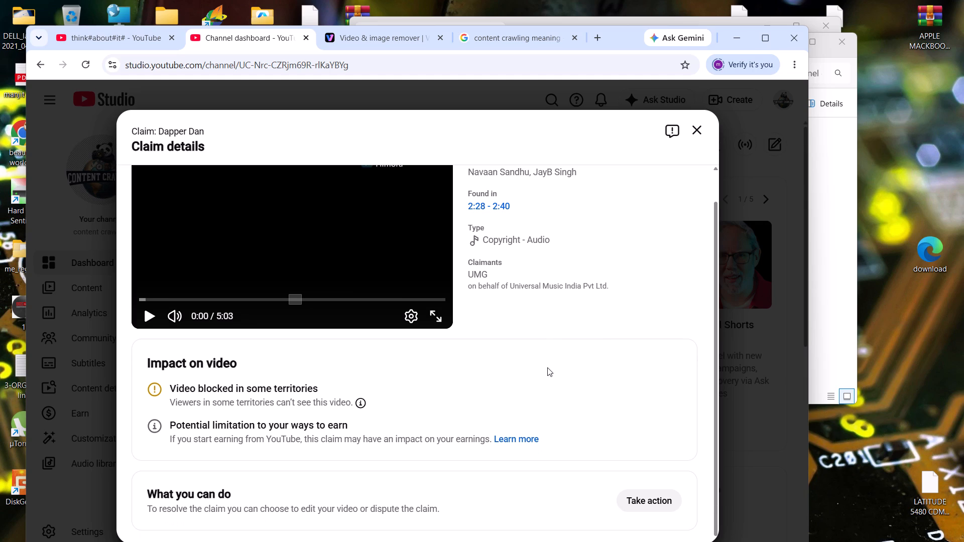
{"action": "scroll", "coordinate": [546, 367], "scroll_direction": "down", "scroll_amount": 1}
{"action": "scroll", "coordinate": [486, 460], "scroll_direction": "down", "scroll_amount": 2}
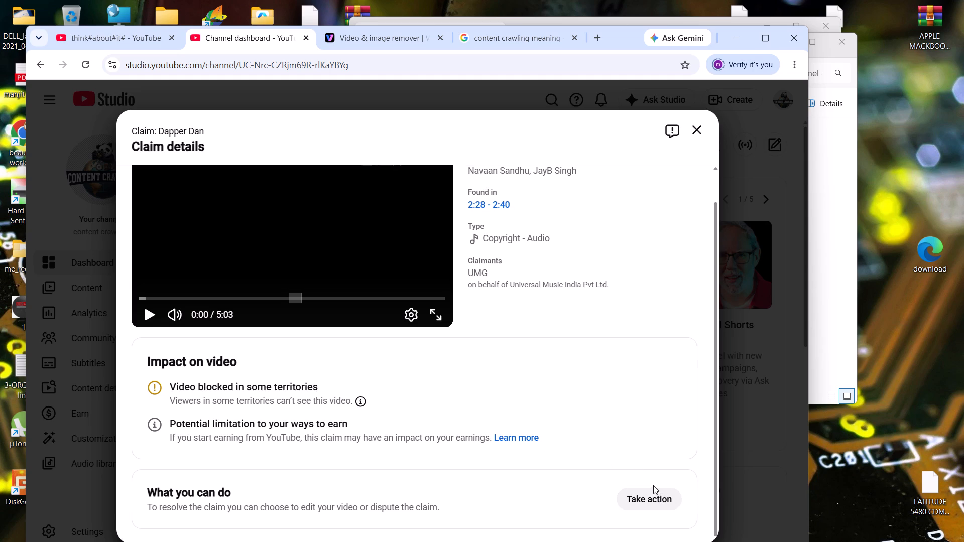
{"action": "left_click", "coordinate": [666, 503]}
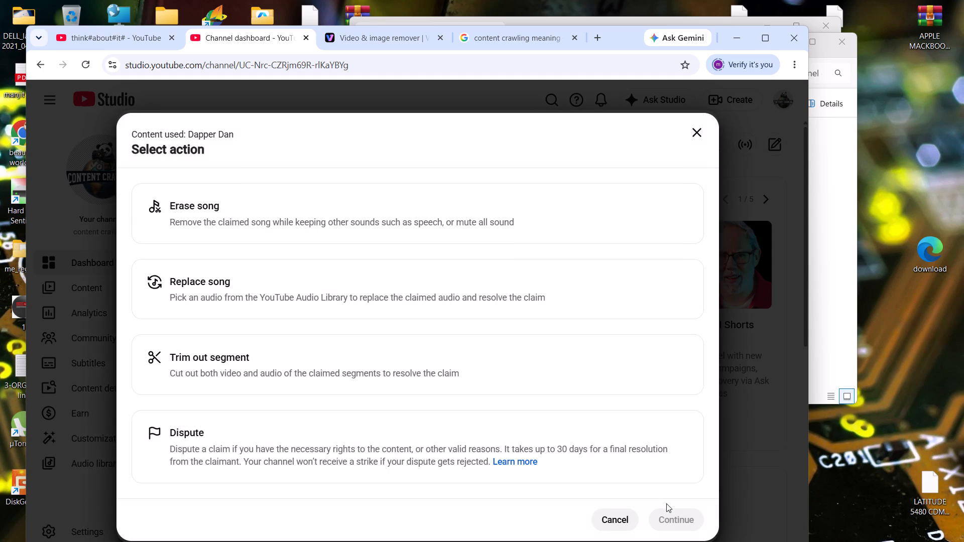
{"action": "left_click", "coordinate": [239, 200]}
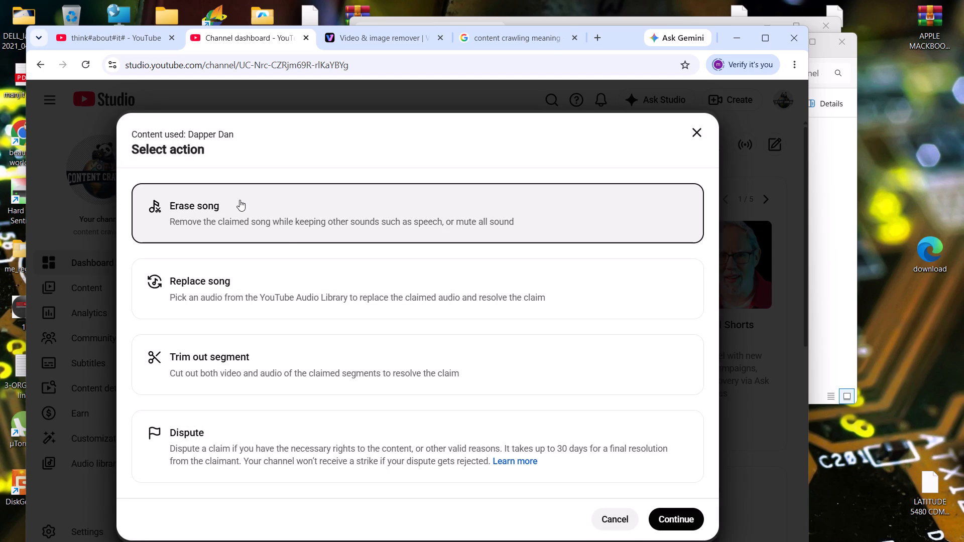
{"action": "left_click", "coordinate": [691, 519]}
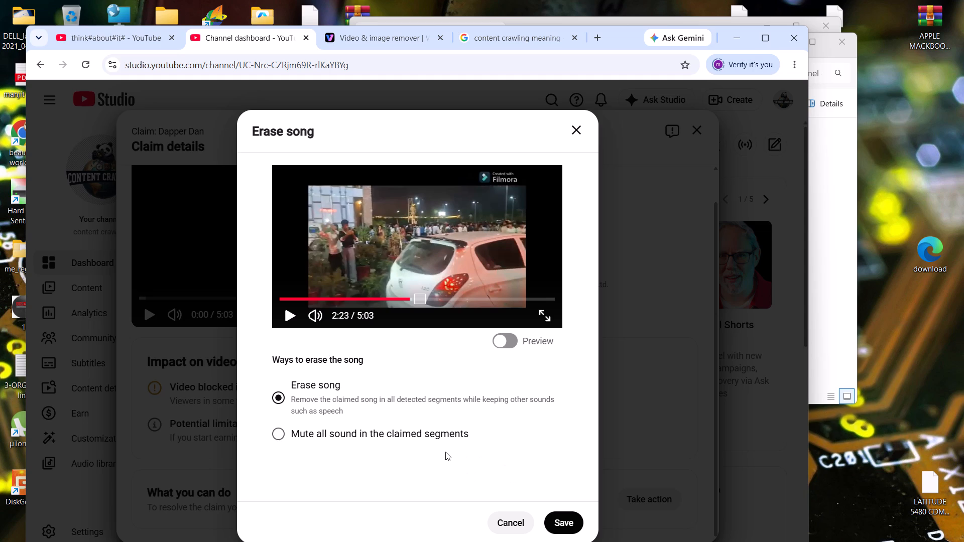
{"action": "left_click", "coordinate": [437, 440]}
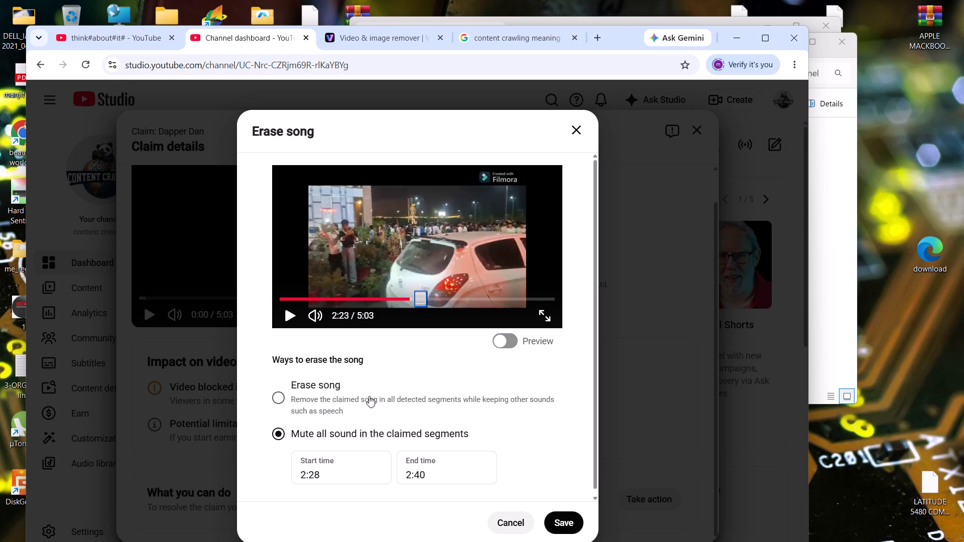
{"action": "left_click", "coordinate": [574, 522]}
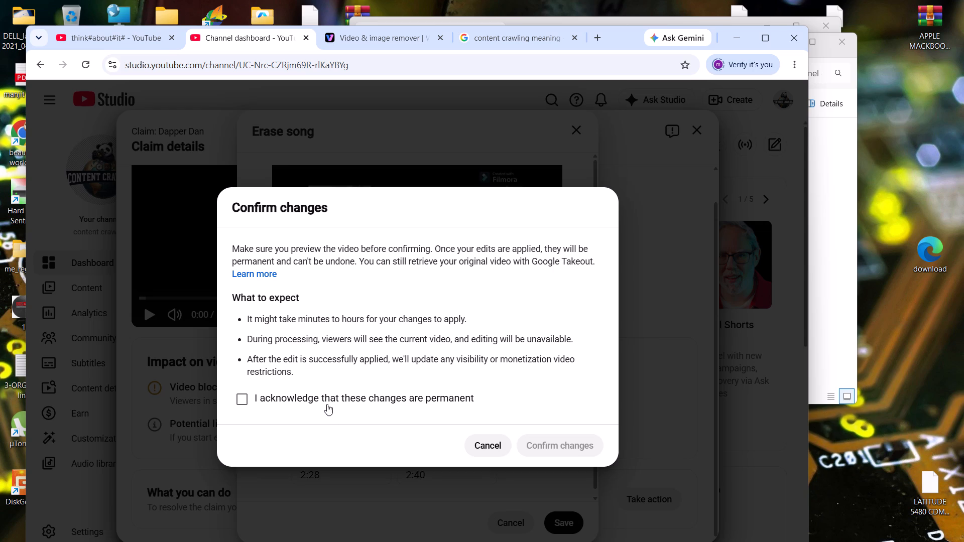
{"action": "left_click", "coordinate": [327, 404]}
{"action": "left_click", "coordinate": [547, 453]}
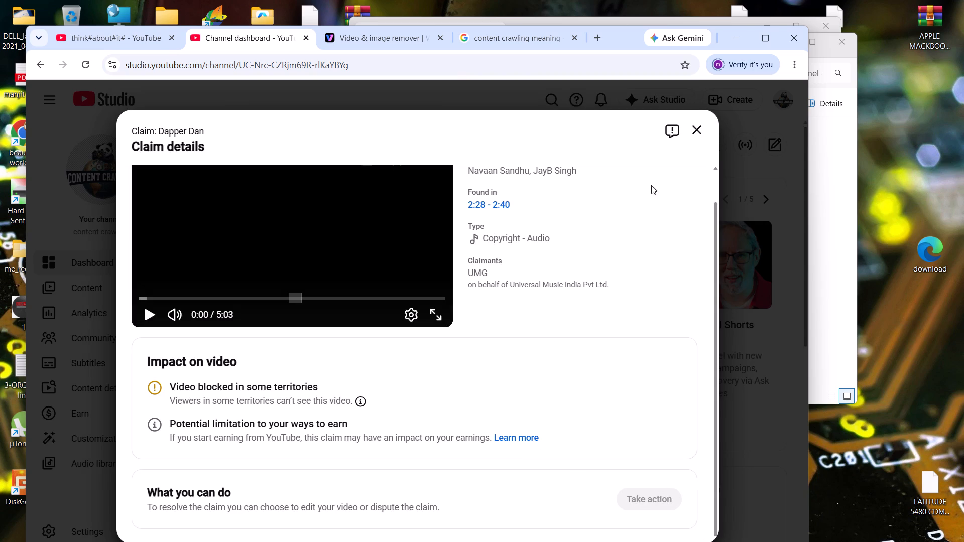
{"action": "scroll", "coordinate": [698, 187], "scroll_direction": "down", "scroll_amount": 12}
{"action": "left_click", "coordinate": [706, 131]}
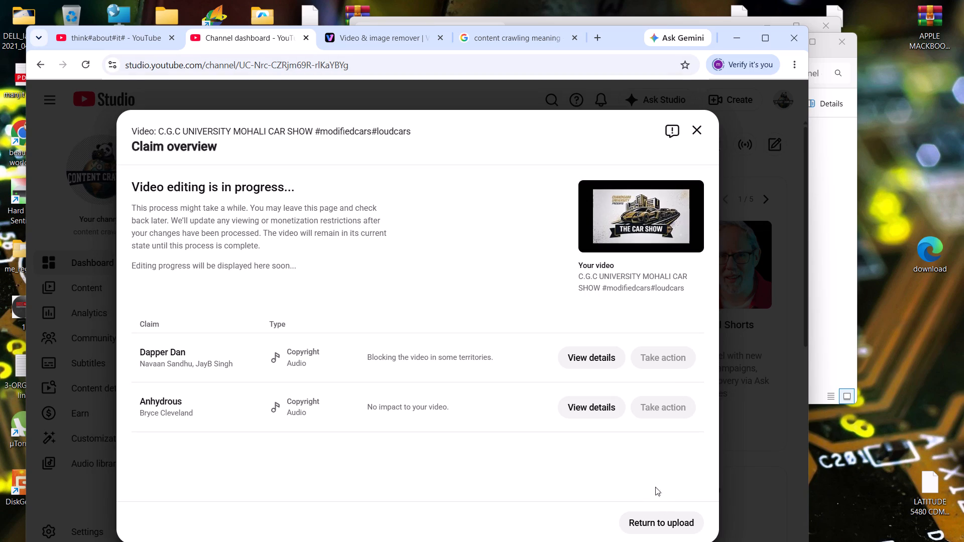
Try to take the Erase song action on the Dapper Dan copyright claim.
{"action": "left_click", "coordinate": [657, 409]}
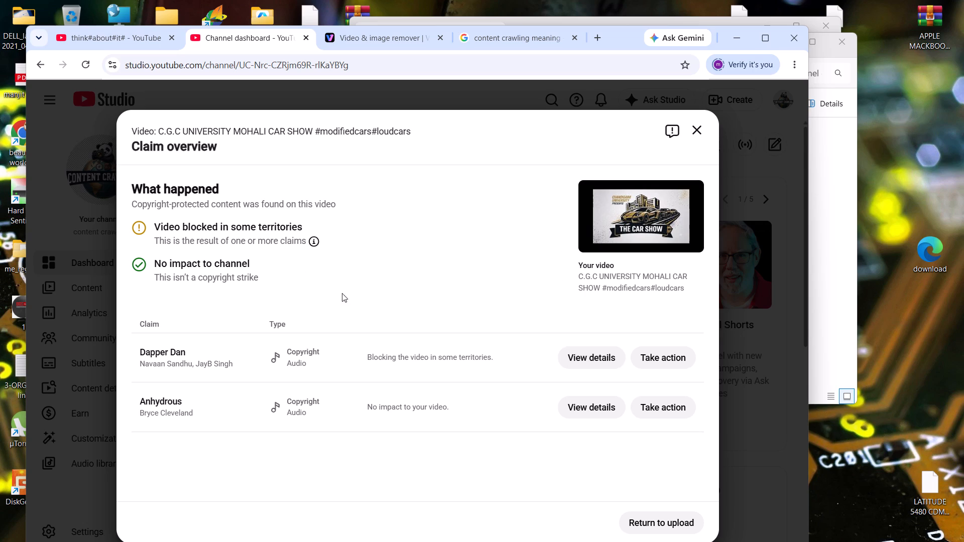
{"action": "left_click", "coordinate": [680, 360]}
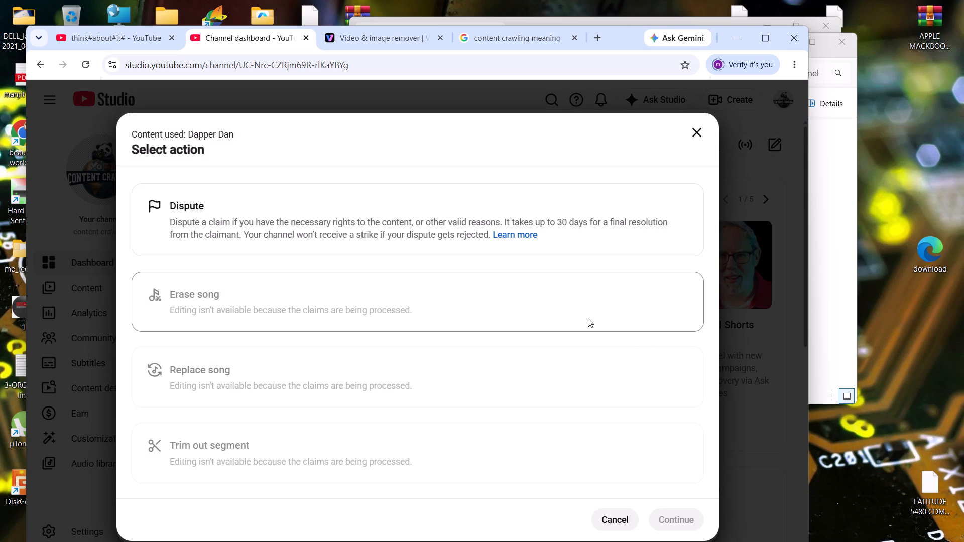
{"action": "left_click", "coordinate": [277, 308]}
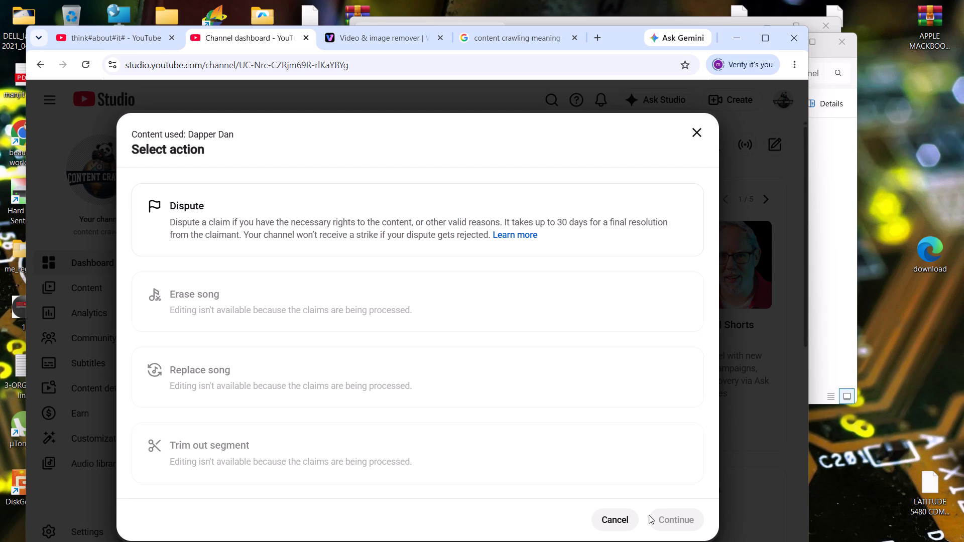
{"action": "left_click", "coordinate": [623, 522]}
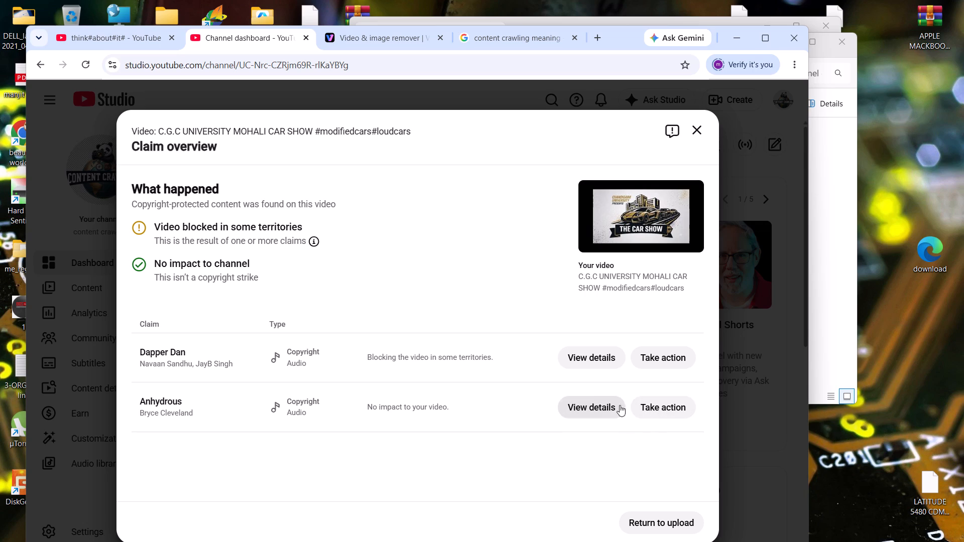
Review the Anhydrous claim's details and available actions, and the note about the video's blocked territories.
{"action": "left_click", "coordinate": [604, 414]}
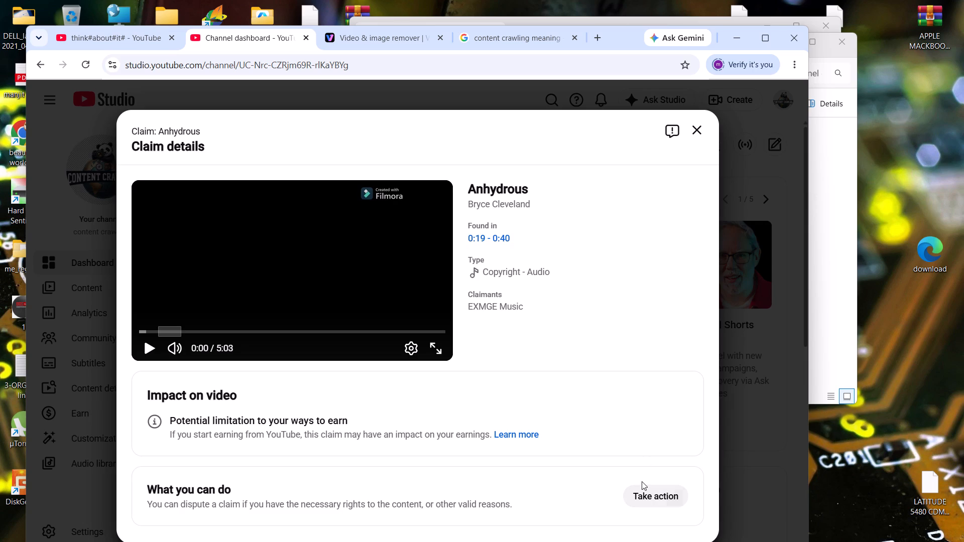
{"action": "left_click", "coordinate": [676, 493]}
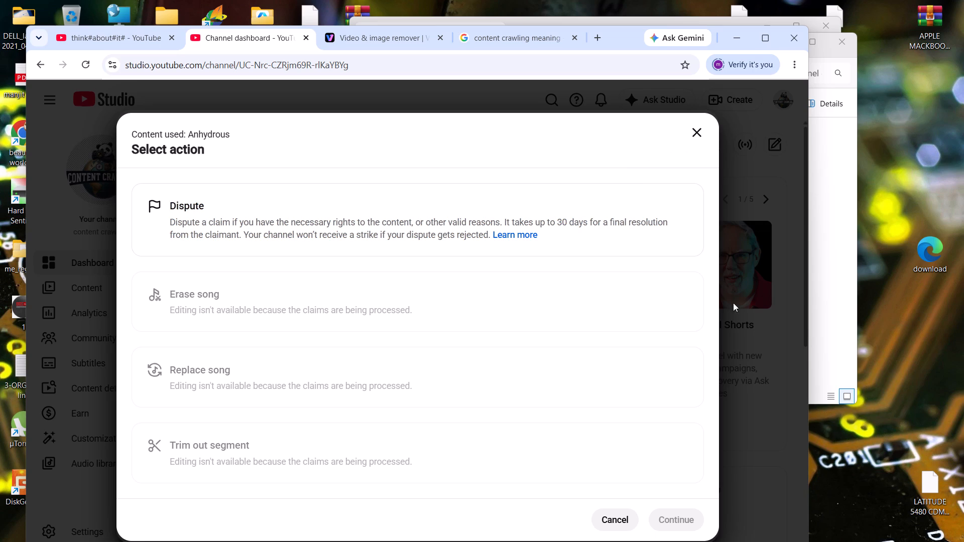
{"action": "left_click", "coordinate": [629, 519]}
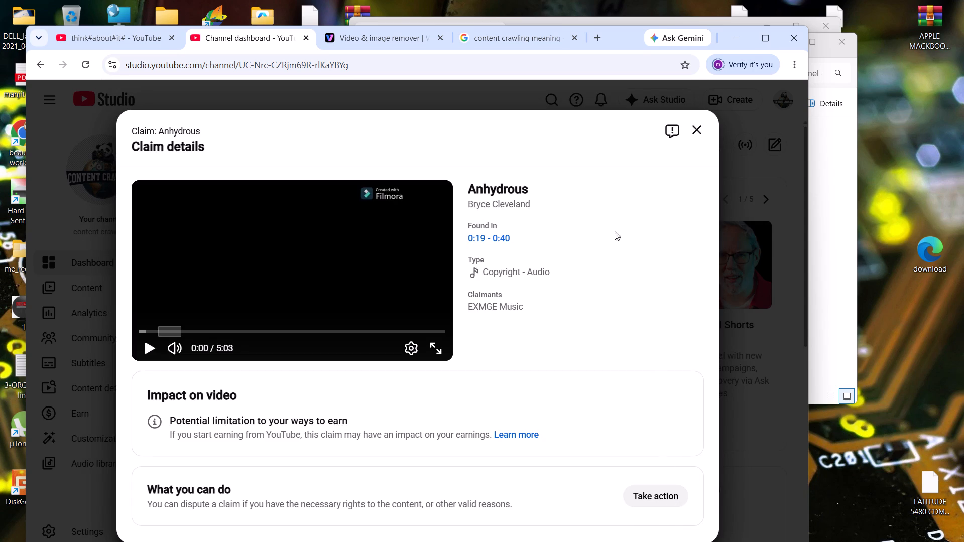
{"action": "left_click", "coordinate": [699, 126]}
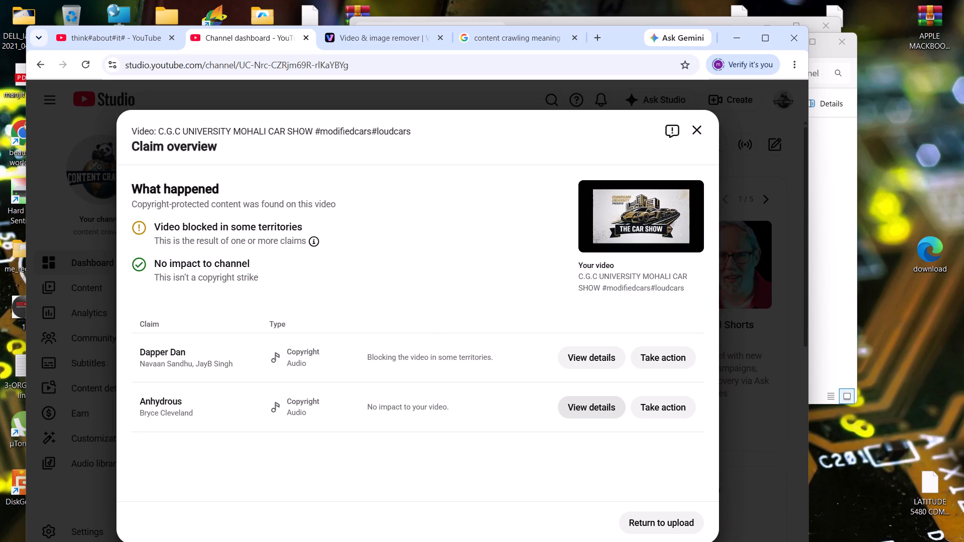
{"action": "left_click", "coordinate": [315, 240]}
Return to the upload, advance it to the Visibility stage and set the car show video to Public.
{"action": "left_click", "coordinate": [683, 522]}
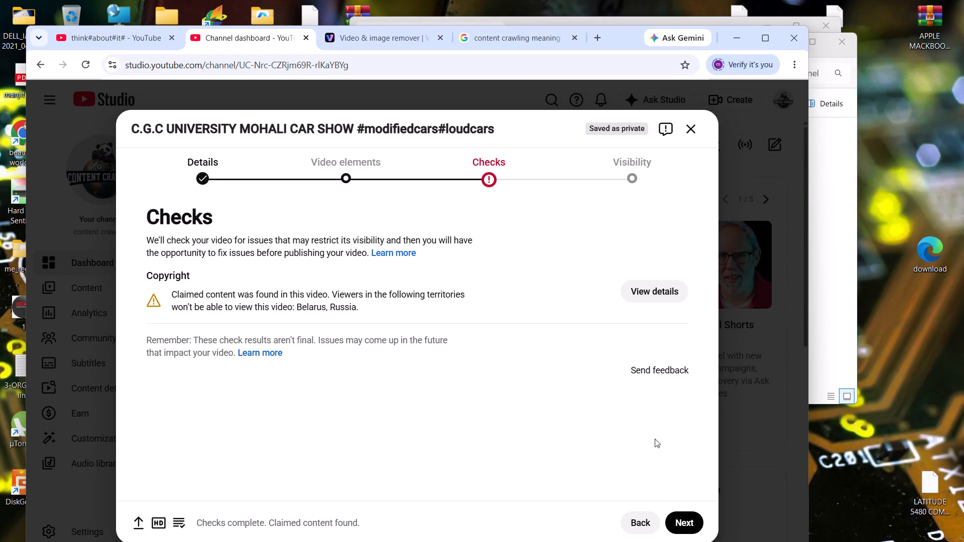
{"action": "left_click", "coordinate": [695, 521]}
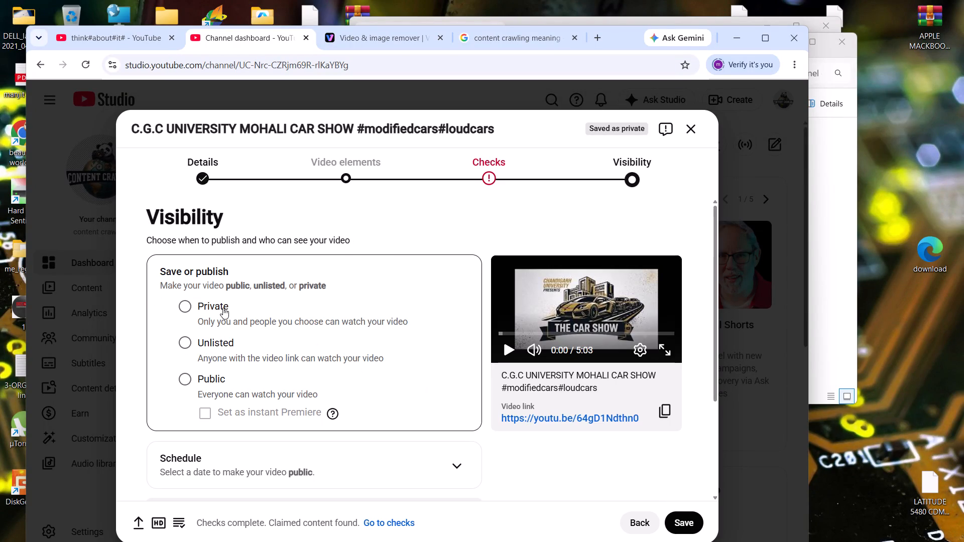
{"action": "left_click", "coordinate": [187, 376]}
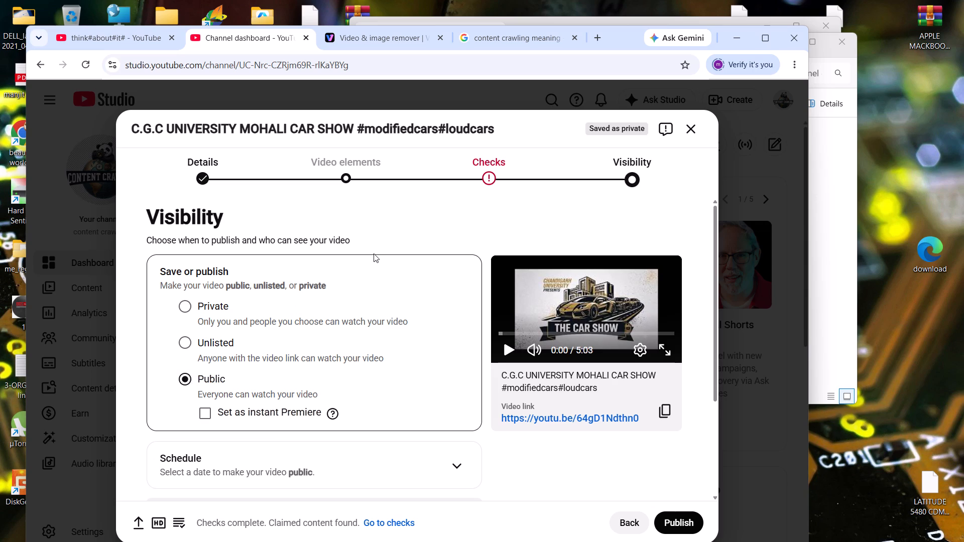
Recheck the copyright result in the Checks stage and return to Visibility.
{"action": "left_click", "coordinate": [505, 176]}
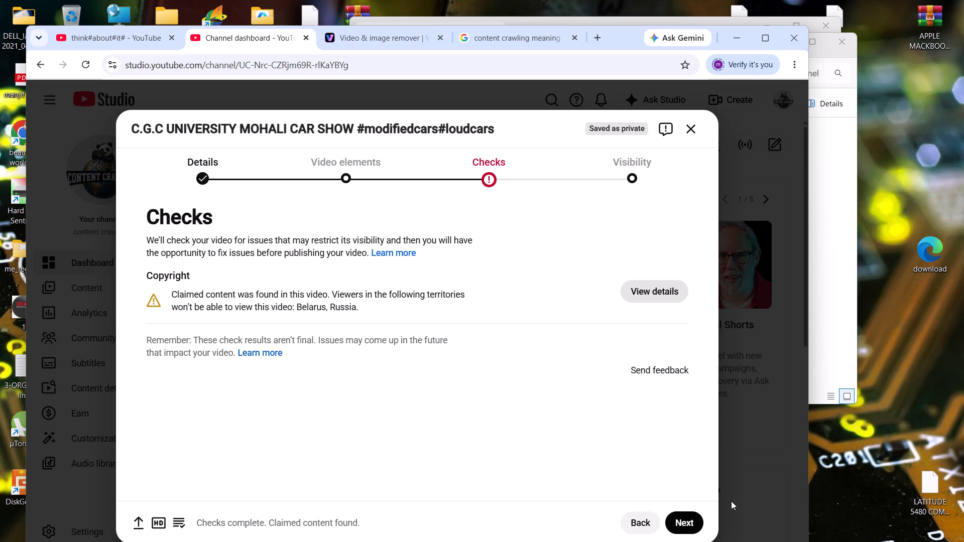
{"action": "left_click", "coordinate": [694, 518]}
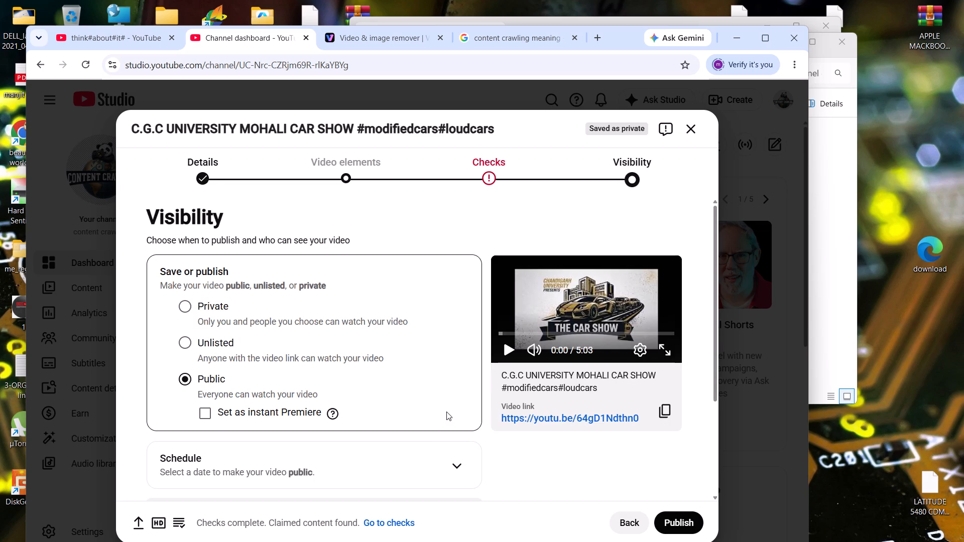
Look over the scheduling options and the pre-publish guidance, keeping Save or publish set to Public.
{"action": "scroll", "coordinate": [393, 442], "scroll_direction": "down", "scroll_amount": 3}
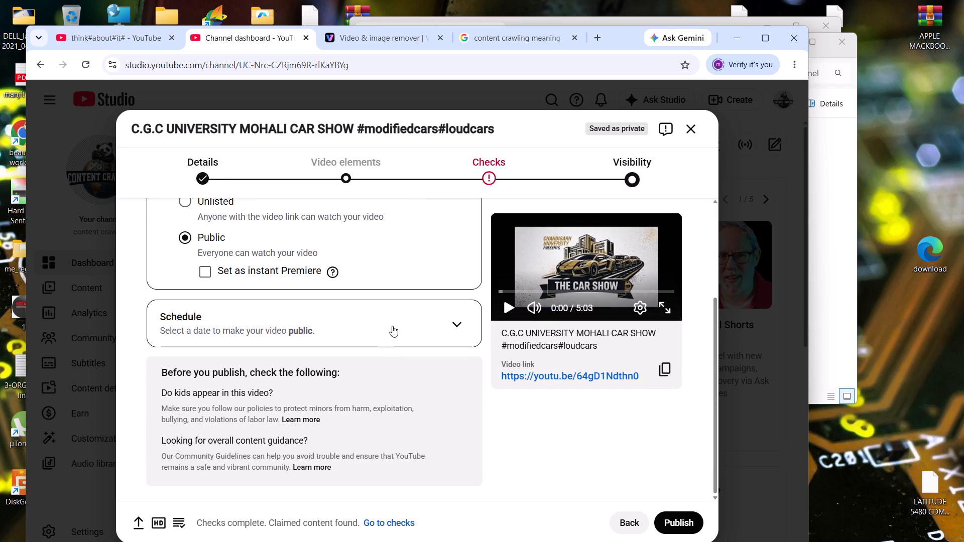
{"action": "left_click", "coordinate": [426, 316]}
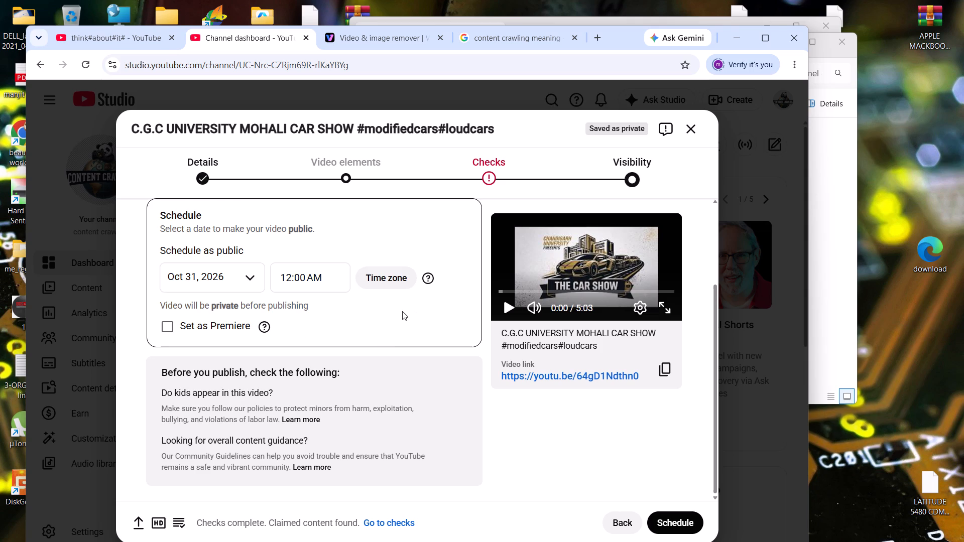
{"action": "left_click", "coordinate": [492, 384]}
{"action": "scroll", "coordinate": [450, 359], "scroll_direction": "up", "scroll_amount": 3}
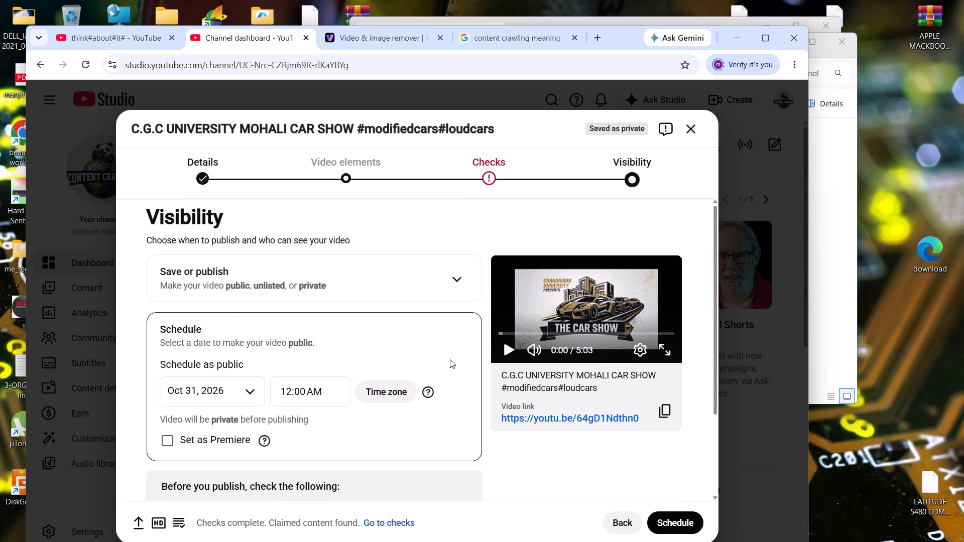
{"action": "left_click", "coordinate": [447, 281]}
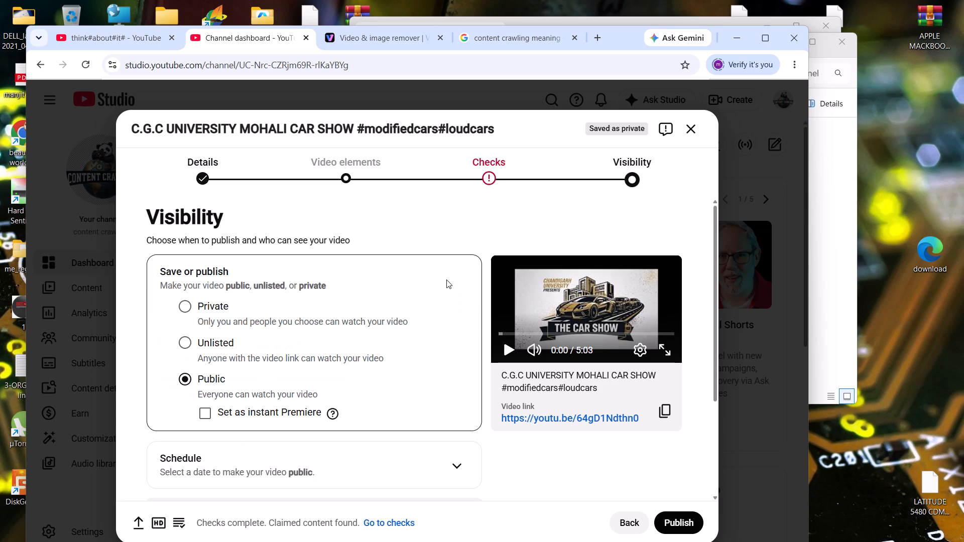
{"action": "scroll", "coordinate": [417, 338], "scroll_direction": "down", "scroll_amount": 4}
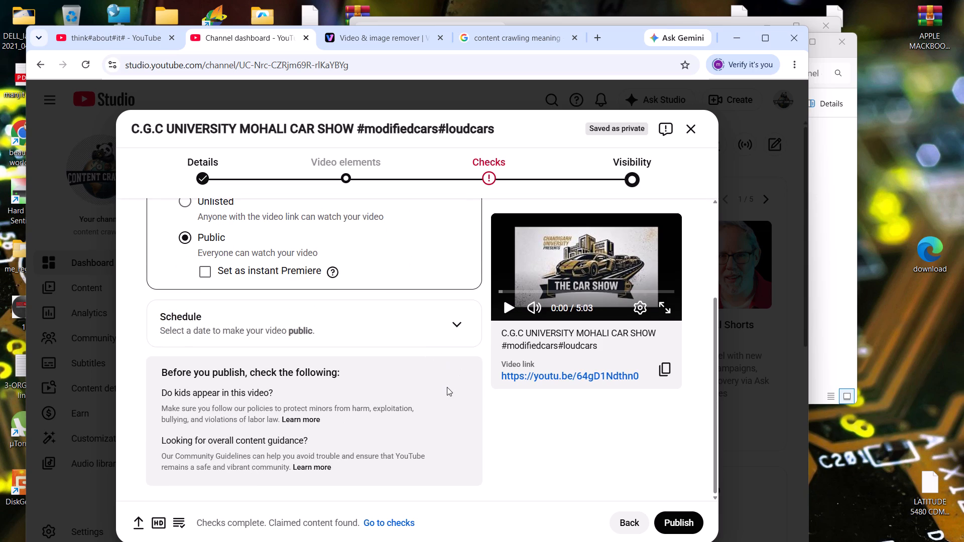
{"action": "scroll", "coordinate": [553, 396], "scroll_direction": "down", "scroll_amount": 2}
Reopen the copyright check's claim overview, examine the claims and the blocked-territories notice, and return to the upload.
{"action": "left_click", "coordinate": [401, 522]}
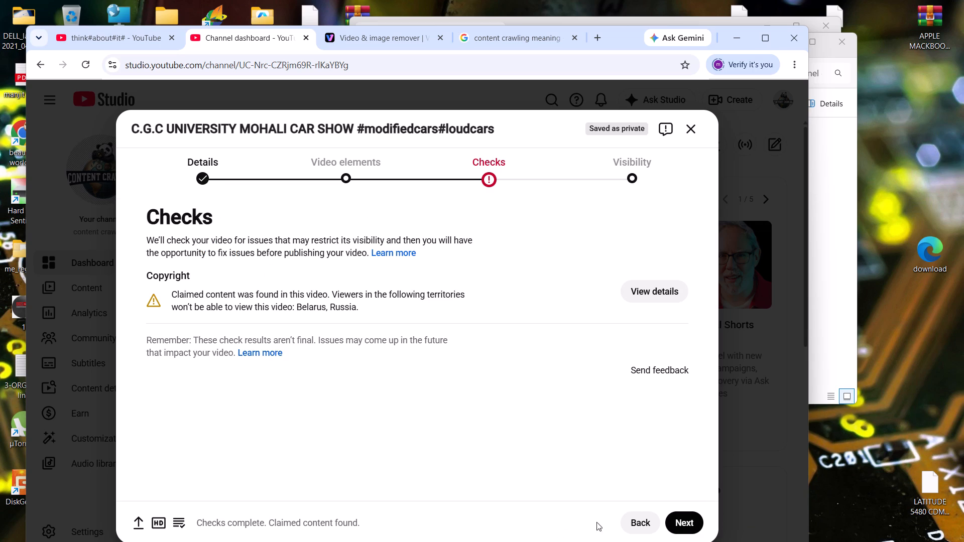
{"action": "left_click", "coordinate": [661, 302]}
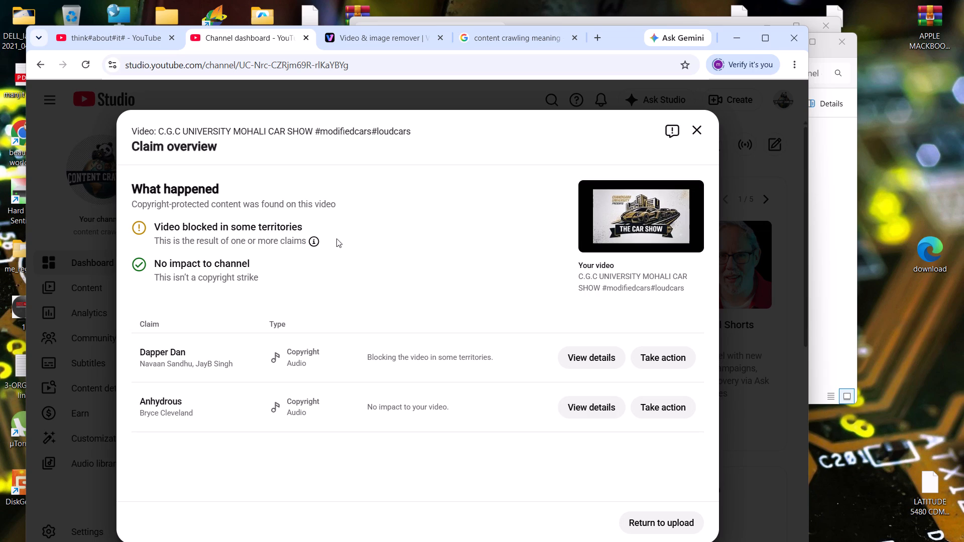
{"action": "left_click", "coordinate": [240, 226]}
{"action": "left_click", "coordinate": [646, 520]}
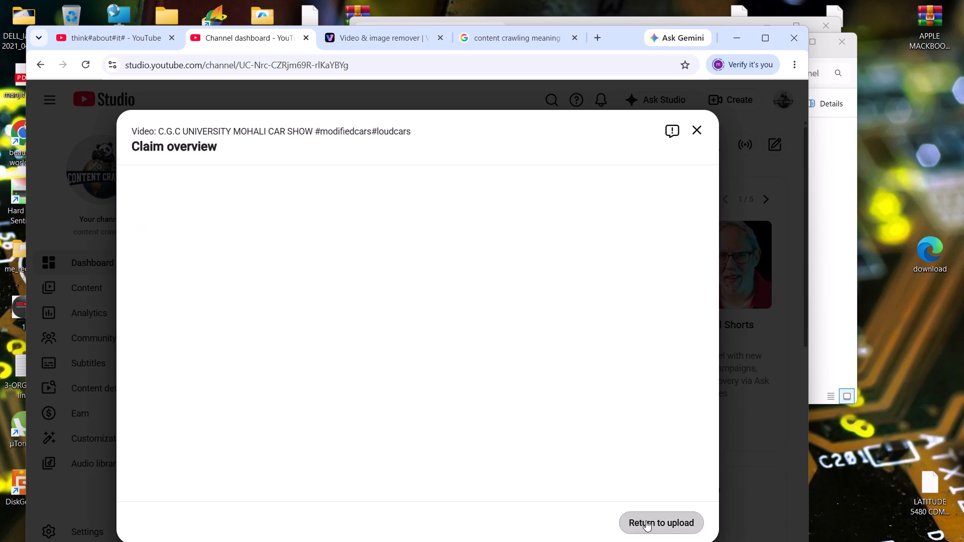